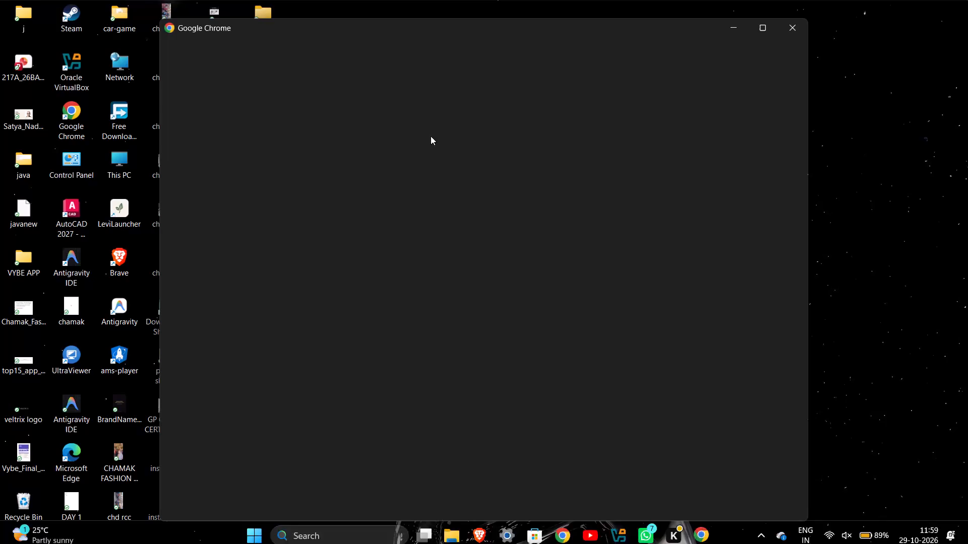
Open the byte xl shortcut from Chrome's new tab page.
{"action": "left_click", "coordinate": [315, 389]}
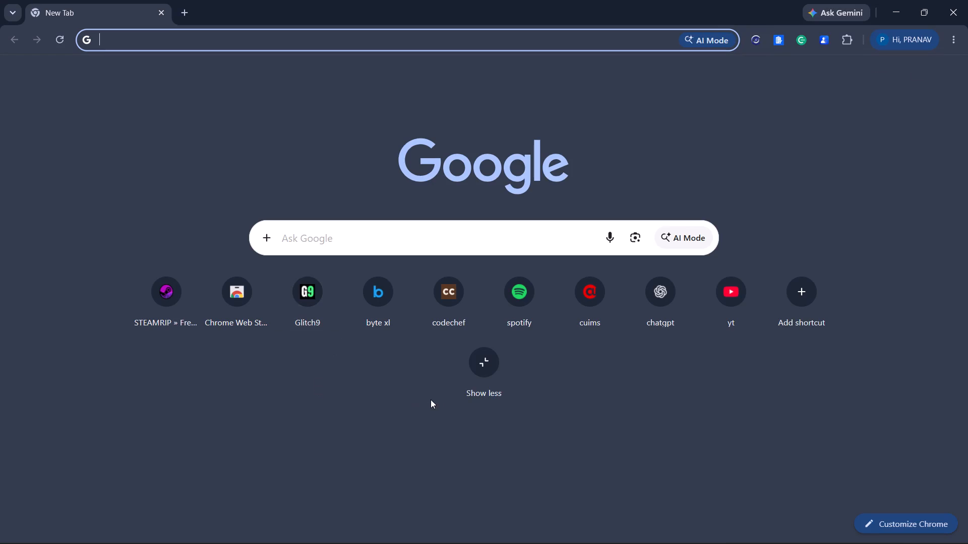
{"action": "left_click", "coordinate": [381, 318]}
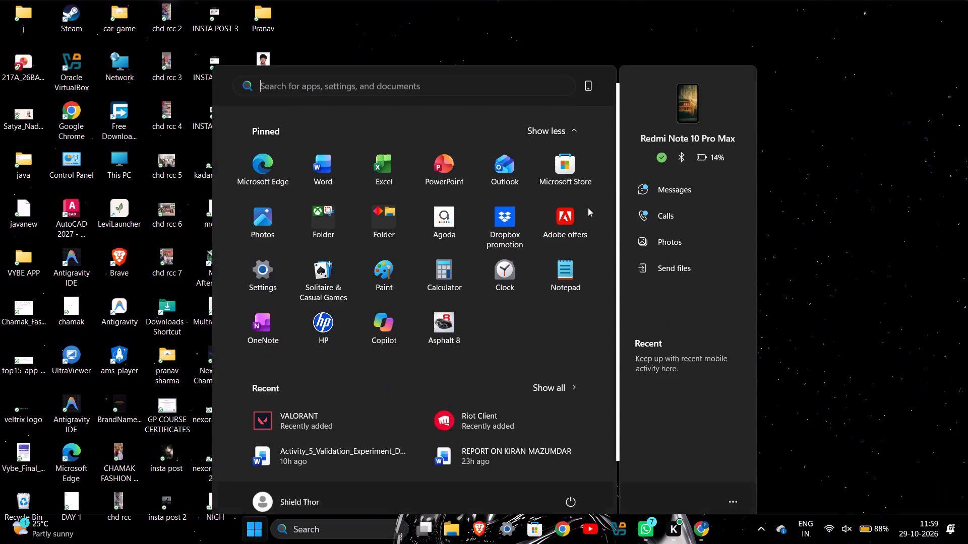
Switch to Word and create a new blank document.
{"action": "key", "text": "w"}
{"action": "type", "text": "or"}
{"action": "key", "text": "Return"}
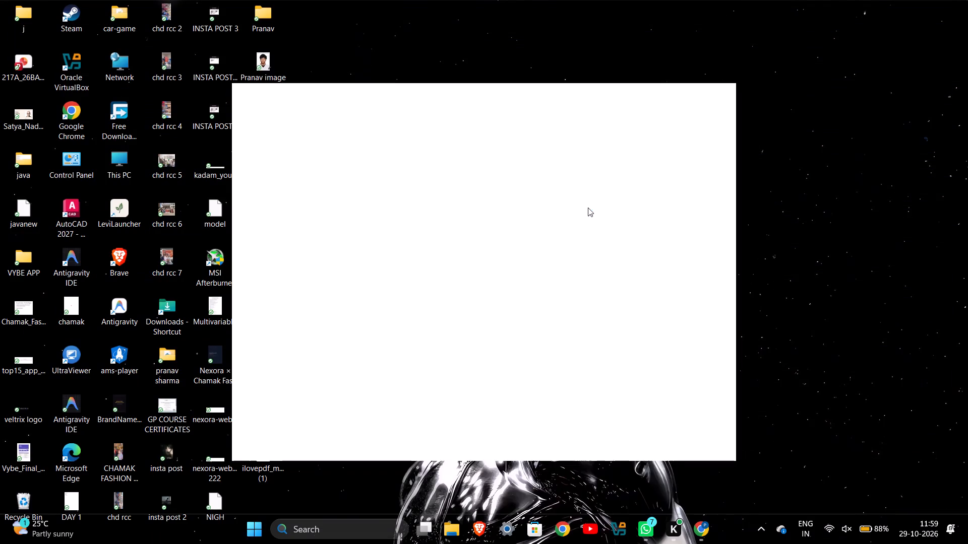
{"action": "left_click", "coordinate": [168, 102]}
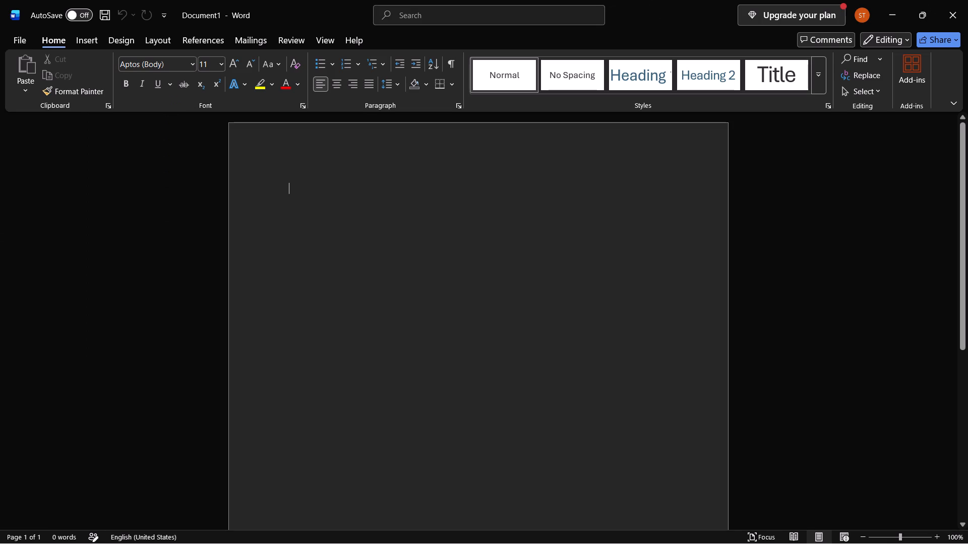
Enter the title line "PRODUCT THINKINNG REPORT FORMAT" at the start of the document, leaving a blank line below it.
{"action": "key", "text": "p"}
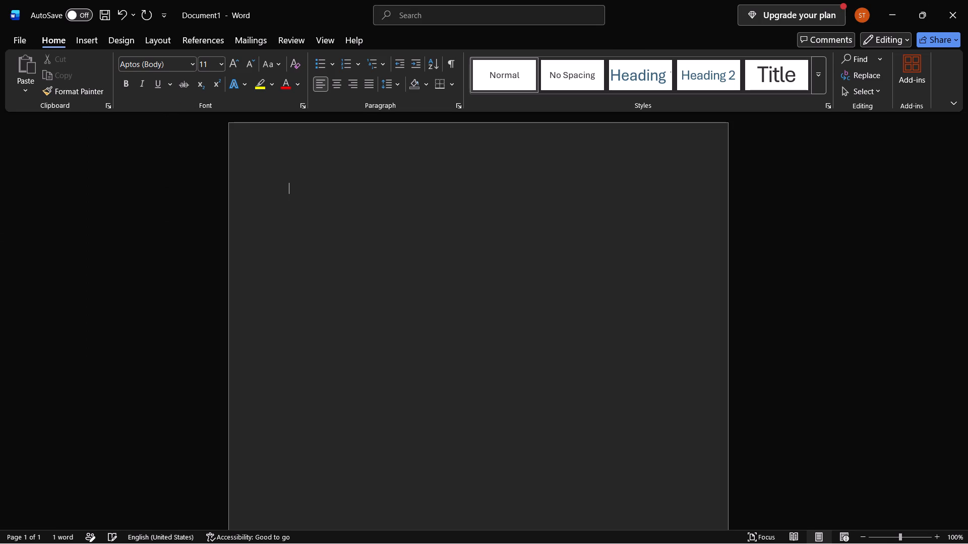
{"action": "type", "text": "PRODUCT THINKINMH"}
{"action": "key", "text": "space"}
{"action": "key", "text": "BackSpace"}
{"action": "key", "text": "BackSpace"}
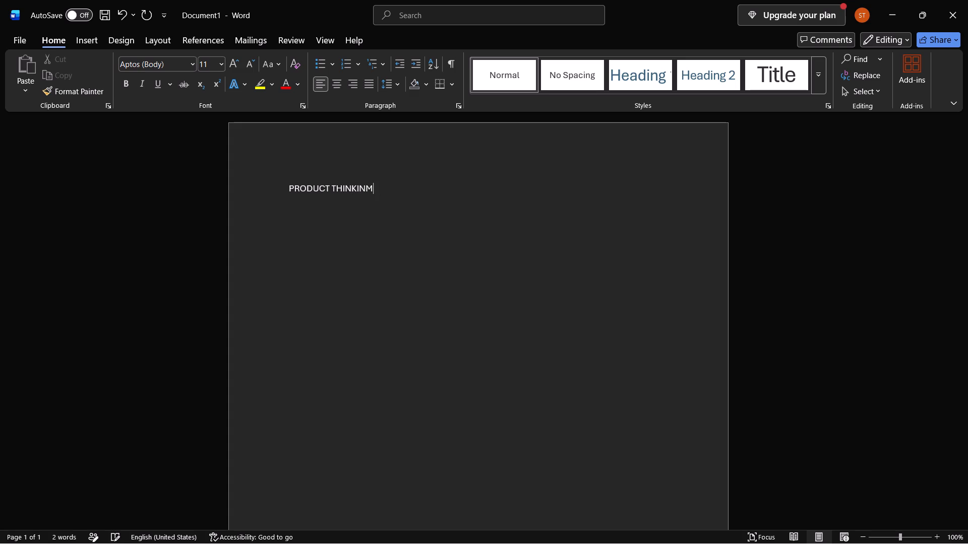
{"action": "key", "text": "BackSpace"}
{"action": "key", "text": "BackSpace"}
{"action": "type", "text": "NNG"}
{"action": "key", "text": "space"}
{"action": "type", "text": "REPORT FIRMAT"}
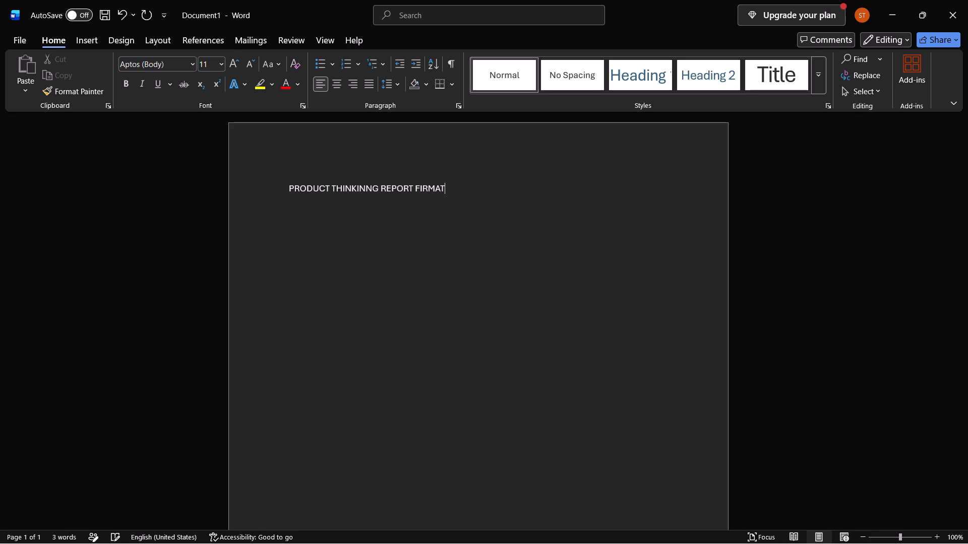
{"action": "key", "text": "BackSpace"}
{"action": "key", "text": "BackSpace"}
{"action": "key", "text": "BackSpace"}
{"action": "key", "text": "BackSpace"}
{"action": "key", "text": "BackSpace"}
{"action": "type", "text": "ORMAT"}
{"action": "key", "text": "shift+Return"}
{"action": "key", "text": "Return"}
Add the heading line "PROBLEM STATEMENT" below the title, followed by an empty paragraph.
{"action": "key", "text": "3"}
{"action": "key", "text": "BackSpace"}
{"action": "type", "text": "PROBLEMM"}
{"action": "key", "text": "space"}
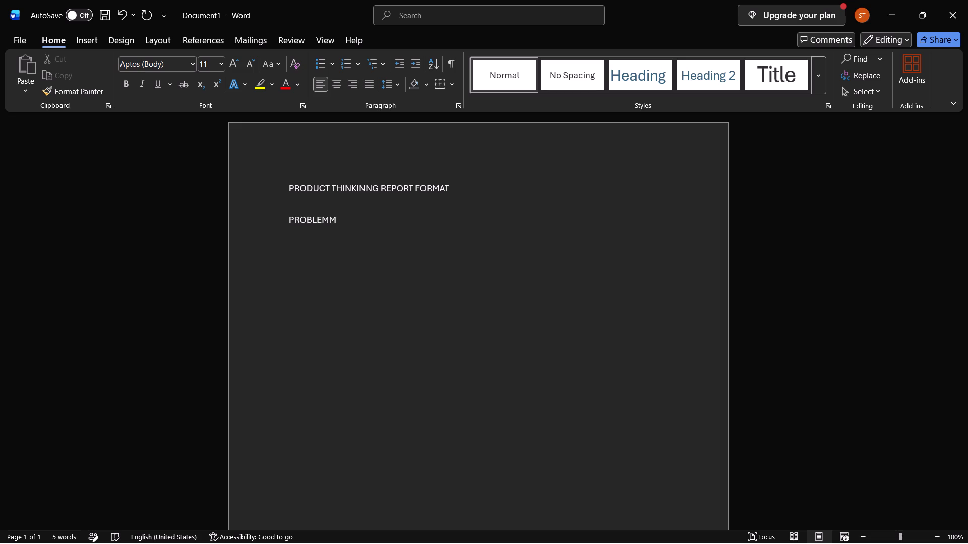
{"action": "key", "text": "BackSpace"}
{"action": "key", "text": "BackSpace"}
{"action": "key", "text": "space"}
{"action": "type", "text": "STATNJE"}
{"action": "key", "text": "BackSpace"}
{"action": "key", "text": "BackSpace"}
{"action": "key", "text": "BackSpace"}
{"action": "type", "text": "MENT"}
{"action": "key", "text": "space"}
{"action": "key", "text": "Return"}
{"action": "key", "text": "Return"}
Start a numbered list in the 1) format with the item "EMPATHY MAPPING".
{"action": "key", "text": "1"}
{"action": "key", "text": "shift+parenright"}
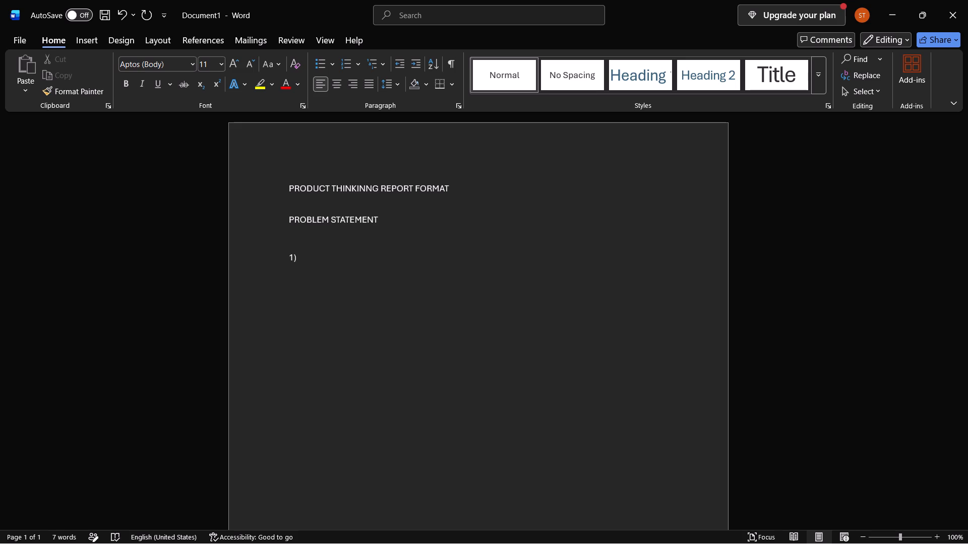
{"action": "key", "text": "space"}
{"action": "type", "text": "EM"}
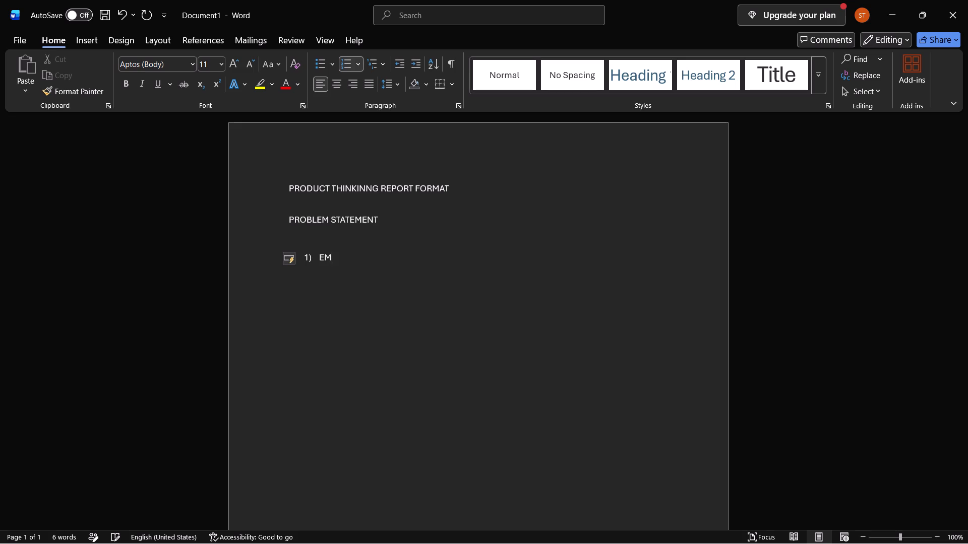
{"action": "type", "text": "PATHY MAPPING"}
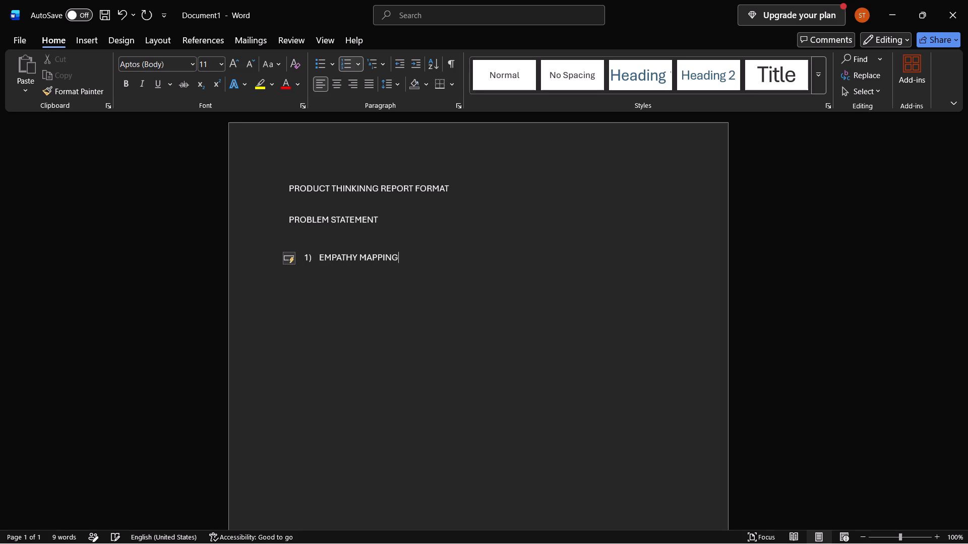
Add the unnumbered, indented line "DEFINE THE PROBLEM STATEMENT" beneath the Empathy Mapping item.
{"action": "key", "text": "Return"}
{"action": "key", "text": "BackSpace"}
{"action": "key", "text": "BackSpace"}
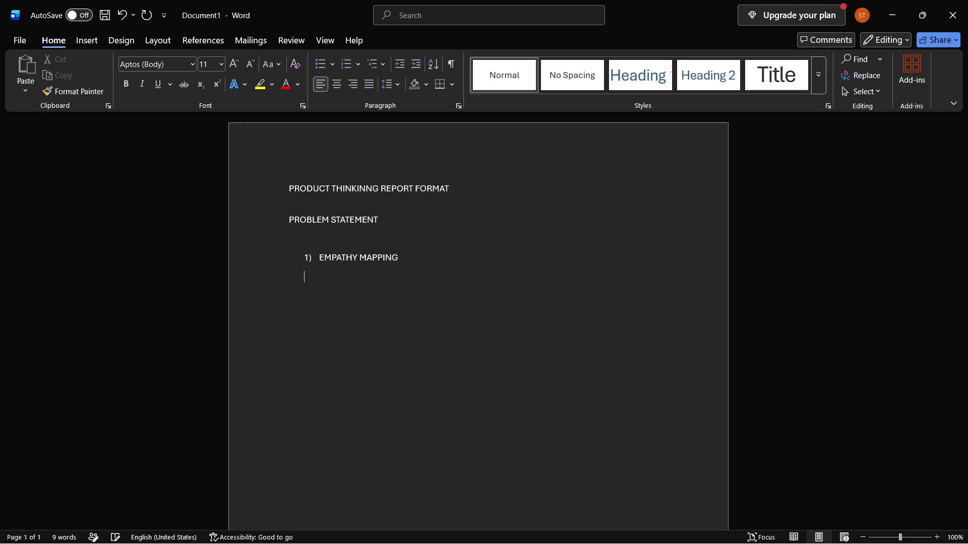
{"action": "type", "text": "DEFINR"}
{"action": "key", "text": "space"}
{"action": "key", "text": "BackSpace"}
{"action": "key", "text": "BackSpace"}
{"action": "type", "text": "E"}
{"action": "key", "text": "space"}
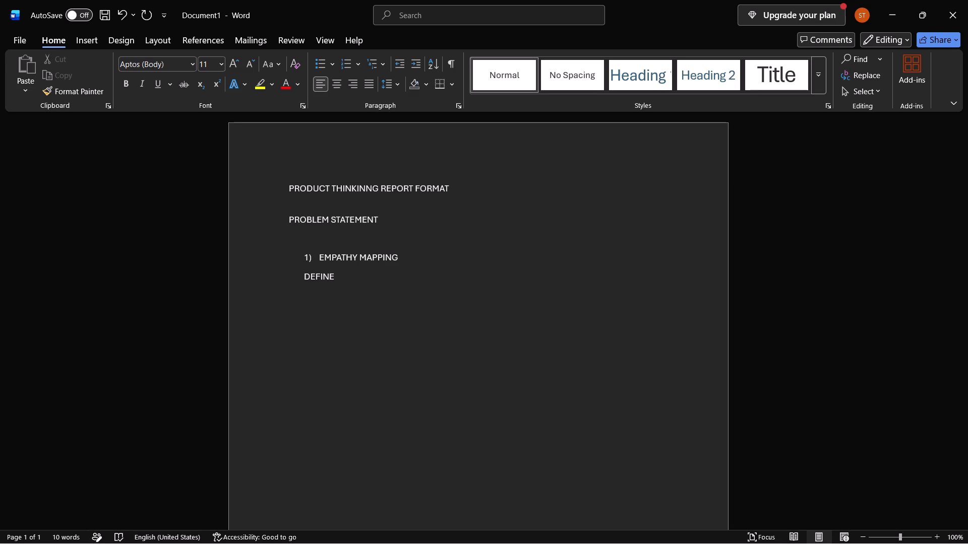
{"action": "type", "text": "THE PROBLEM STATMEMT"}
{"action": "key", "text": "BackSpace"}
{"action": "key", "text": "BackSpace"}
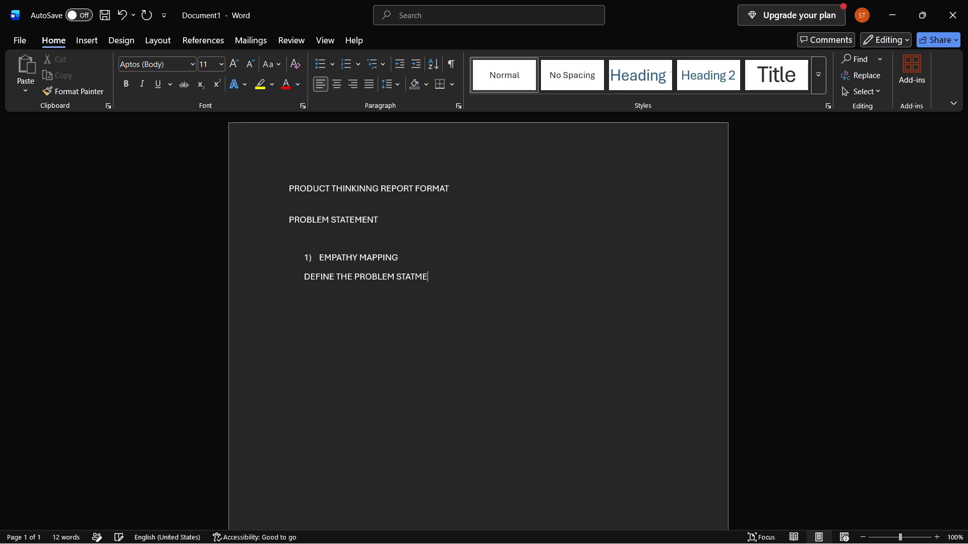
{"action": "type", "text": "NT"}
{"action": "key", "text": "space"}
{"action": "key", "text": "Return"}
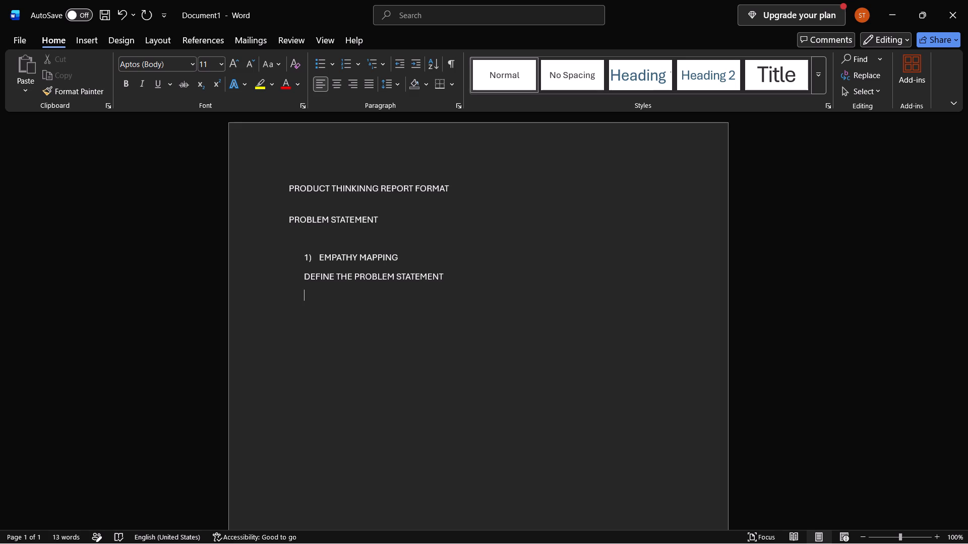
Write "TAKE THE INTERVIEW OF PEOPLE" on the line below the problem-definition instruction.
{"action": "type", "text": "TAKE THE INTERB"}
{"action": "key", "text": "BackSpace"}
{"action": "type", "text": "VIE"}
{"action": "key", "text": "space"}
{"action": "key", "text": "BackSpace"}
{"action": "type", "text": "W OF PEOPLE"}
{"action": "key", "text": "space"}
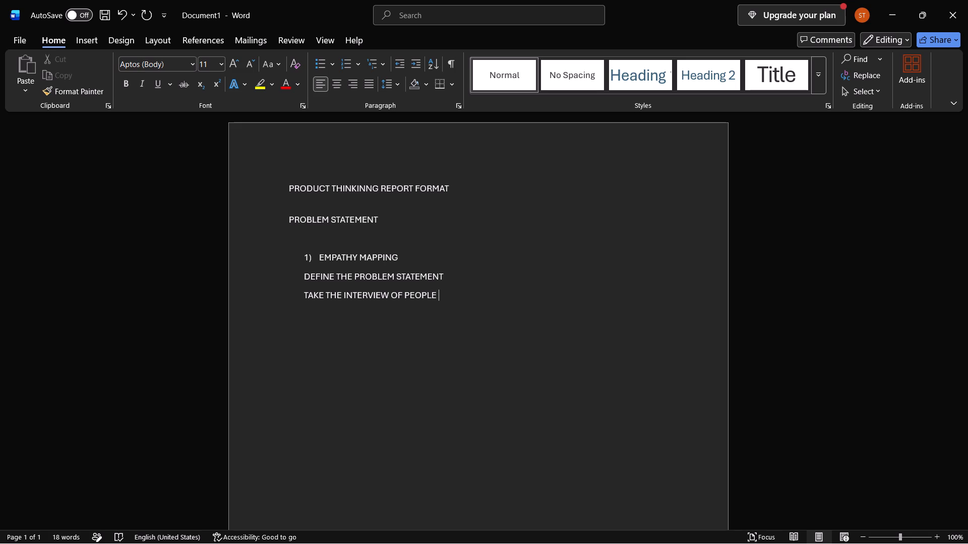
Continue the interview instruction with "AND TELL THEM THE BENEFIT OF INTERVIEW".
{"action": "type", "text": "AND TELL THEM THE BEN9G"}
{"action": "key", "text": "Delete"}
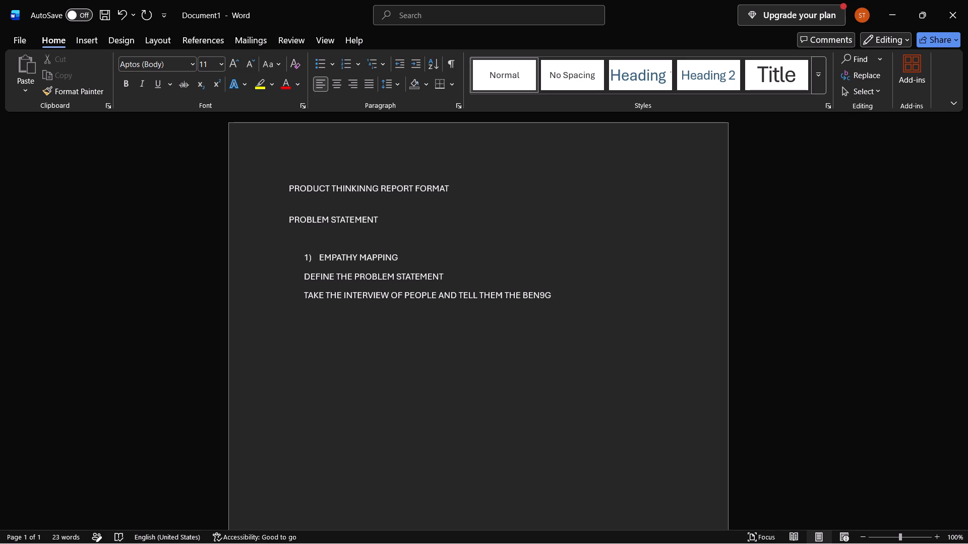
{"action": "key", "text": "BackSpace"}
{"action": "key", "text": "BackSpace"}
{"action": "type", "text": "IFIT"}
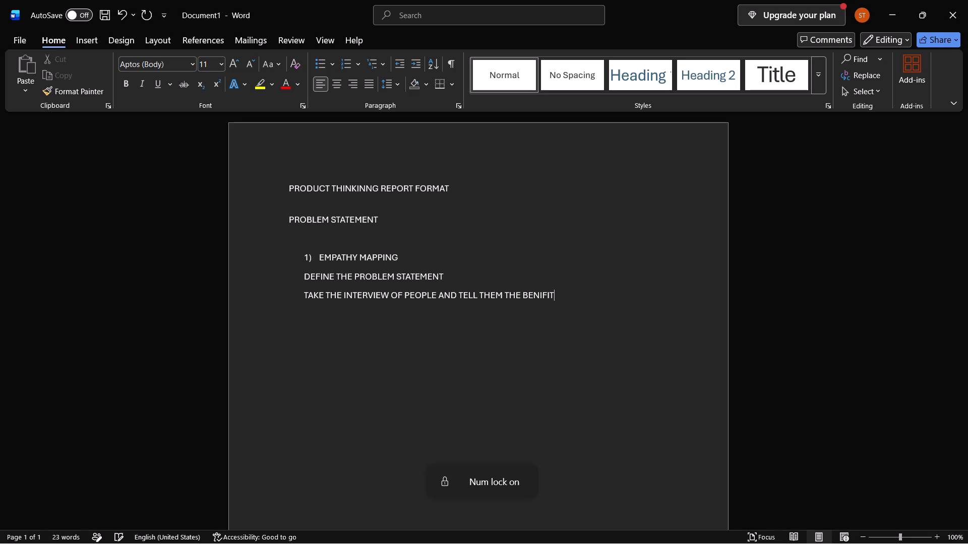
{"action": "key", "text": "space"}
{"action": "type", "text": "AND"}
{"action": "key", "text": "space"}
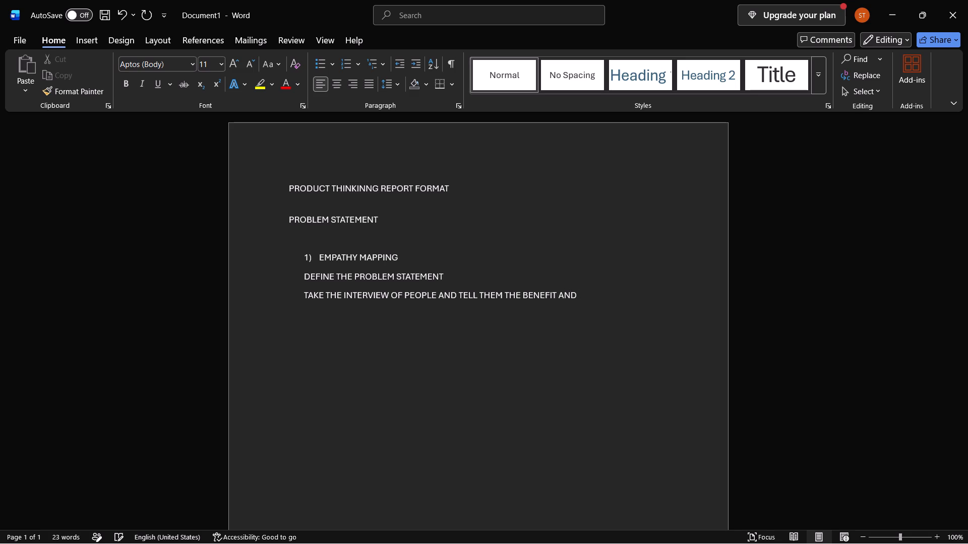
{"action": "key", "text": "BackSpace"}
{"action": "key", "text": "BackSpace"}
{"action": "key", "text": "BackSpace"}
{"action": "key", "text": "BackSpace"}
{"action": "type", "text": "OF INTER"}
{"action": "key", "text": "b"}
{"action": "key", "text": "BackSpace"}
{"action": "type", "text": "VIEW"}
{"action": "key", "text": "space"}
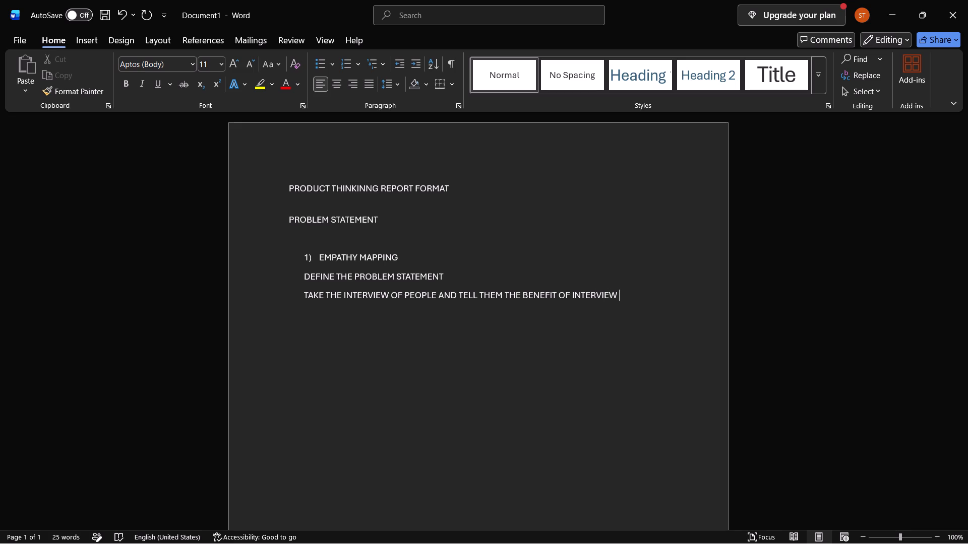
Extend the interview instruction with "AND CONCLUSION OF INTERVIEW".
{"action": "type", "text": "AND C"}
{"action": "type", "text": "ONCLUSION OF INTER"}
{"action": "type", "text": "VIEW"}
{"action": "key", "text": "space"}
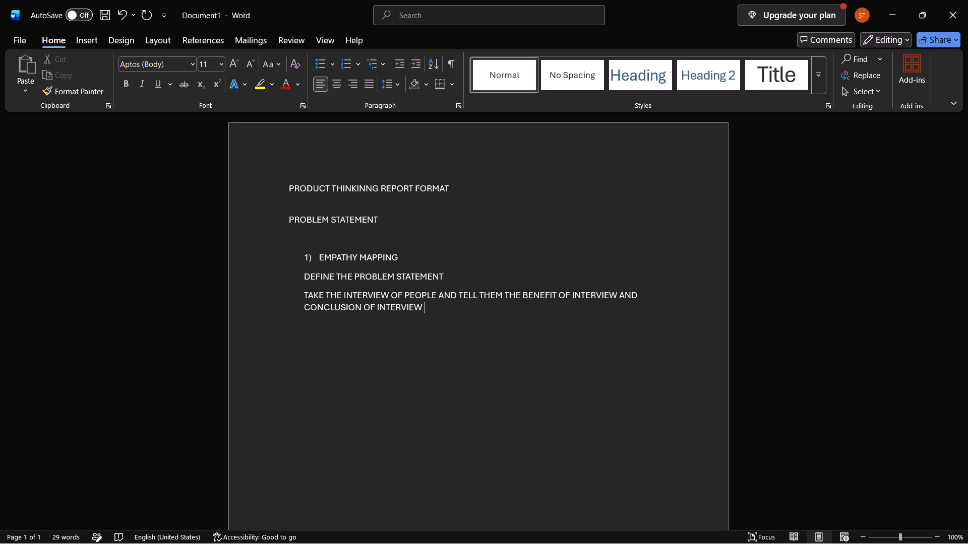
Finish the interview instruction with ", HOW TO MAKE IMPACT IN PROJECT".
{"action": "key", "text": "BackSpace"}
{"action": "type", "text": ", HOW TO M A="}
{"action": "key", "text": "BackSpace"}
{"action": "key", "text": "BackSpace"}
{"action": "key", "text": "BackSpace"}
{"action": "type", "text": "AKE IMPACT IN PRP"}
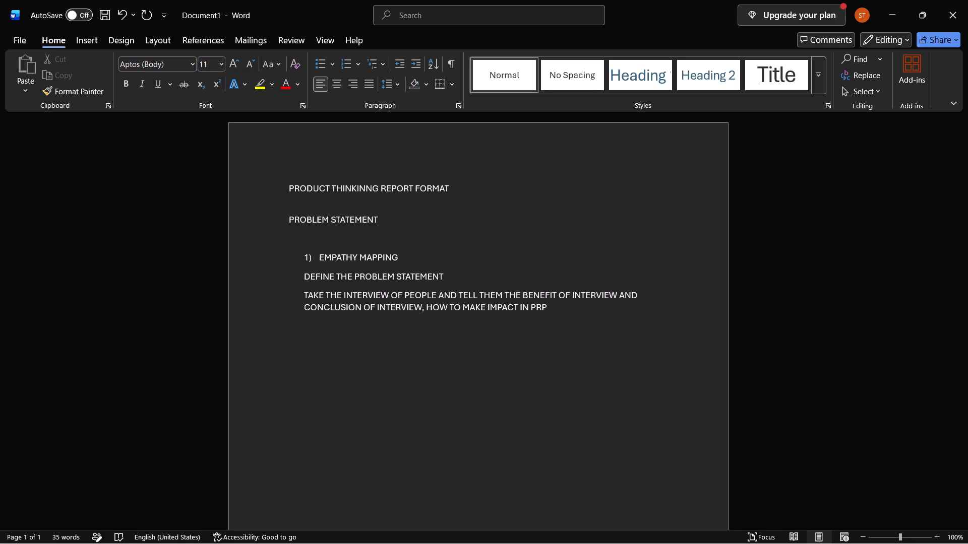
{"action": "key", "text": "BackSpace"}
{"action": "type", "text": "IJECT"}
{"action": "key", "text": "BackSpace"}
{"action": "key", "text": "BackSpace"}
{"action": "key", "text": "BackSpace"}
{"action": "key", "text": "BackSpace"}
{"action": "key", "text": "BackSpace"}
{"action": "type", "text": "OJECT"}
{"action": "key", "text": "space"}
{"action": "key", "text": "BackSpace"}
Add the line "PROBLEM STATEMENT KITNI RECTIFIED H" below the interview instruction.
{"action": "key", "text": "Return"}
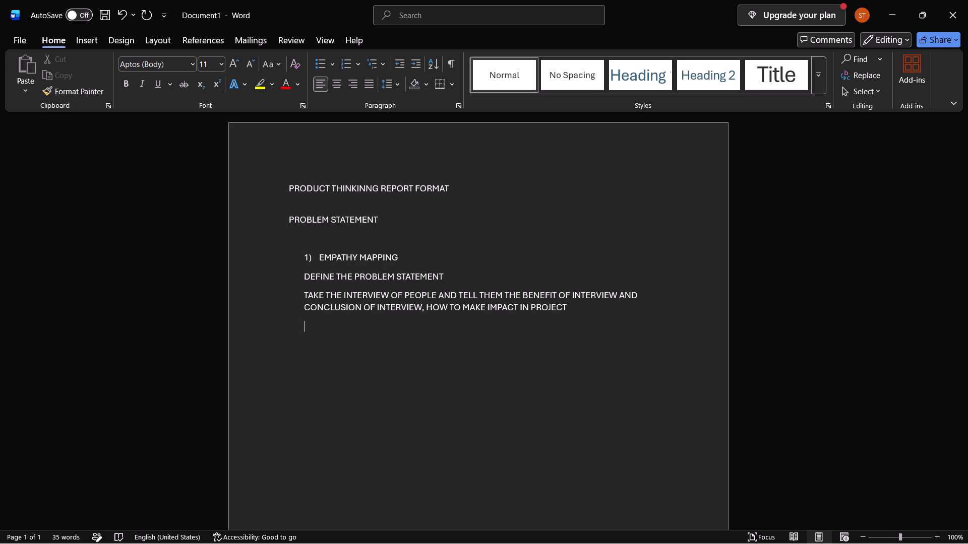
{"action": "type", "text": "PROBLOEM"}
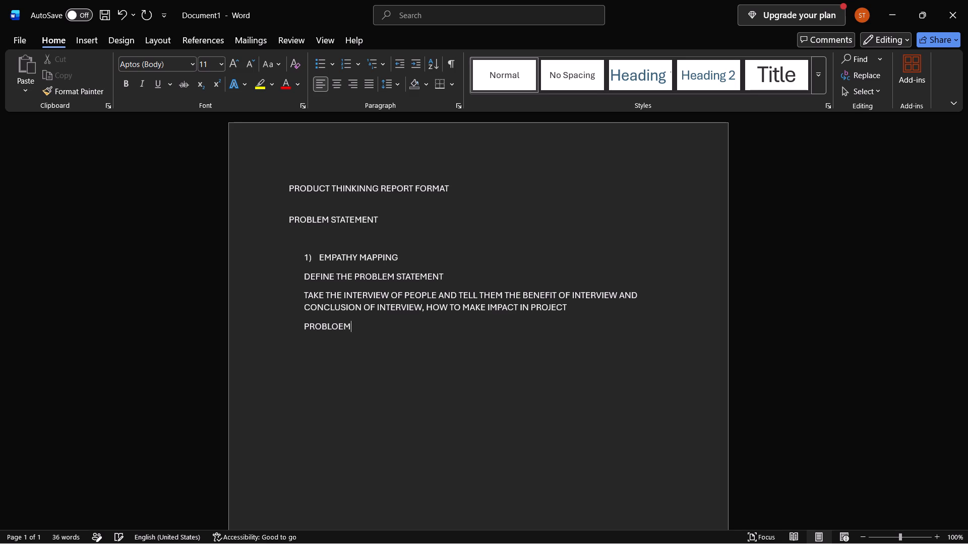
{"action": "key", "text": "space"}
{"action": "key", "text": "BackSpace"}
{"action": "key", "text": "BackSpace"}
{"action": "key", "text": "BackSpace"}
{"action": "key", "text": "BackSpace"}
{"action": "type", "text": "EM STATMENT KITNI RECTIG"}
{"action": "key", "text": "BackSpace"}
{"action": "type", "text": "FIED"}
{"action": "key", "text": "space"}
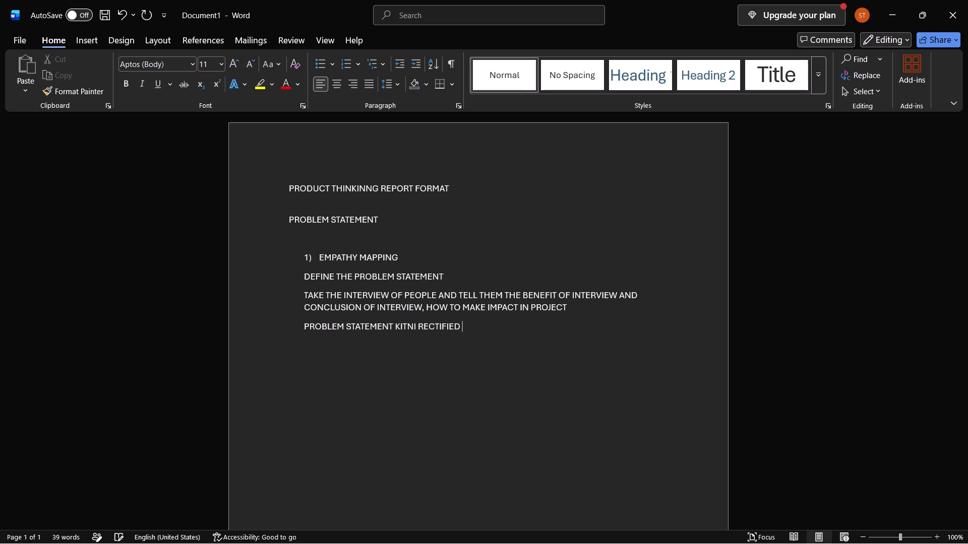
{"action": "type", "text": "HU"}
{"action": "key", "text": "BackSpace"}
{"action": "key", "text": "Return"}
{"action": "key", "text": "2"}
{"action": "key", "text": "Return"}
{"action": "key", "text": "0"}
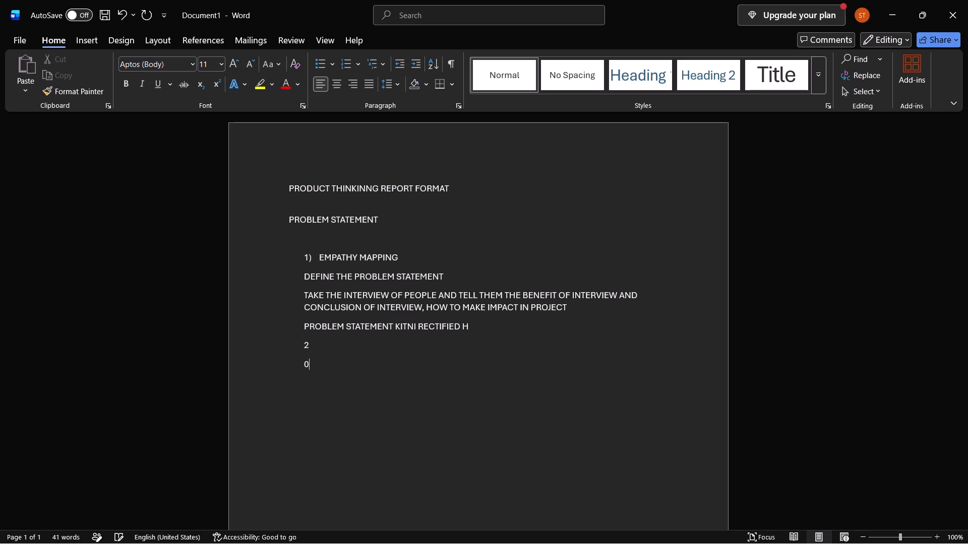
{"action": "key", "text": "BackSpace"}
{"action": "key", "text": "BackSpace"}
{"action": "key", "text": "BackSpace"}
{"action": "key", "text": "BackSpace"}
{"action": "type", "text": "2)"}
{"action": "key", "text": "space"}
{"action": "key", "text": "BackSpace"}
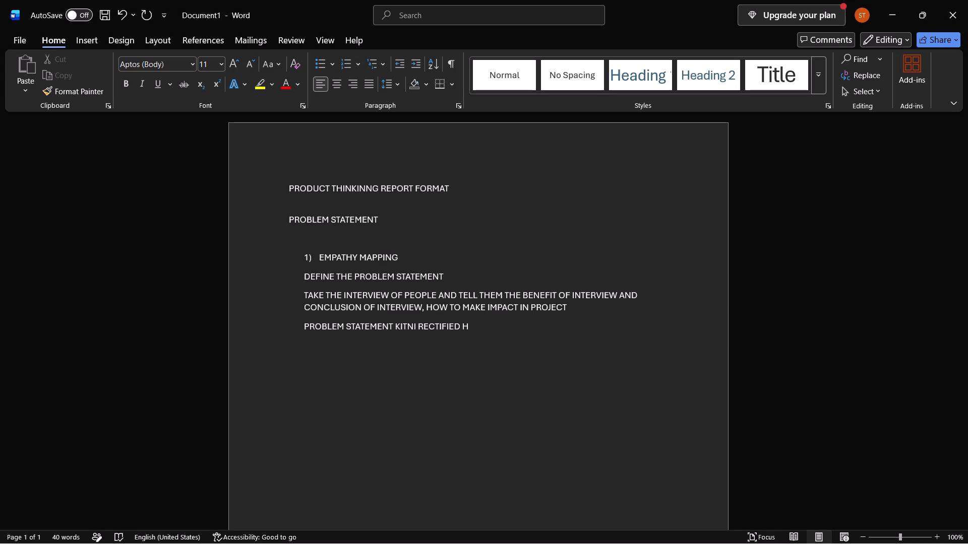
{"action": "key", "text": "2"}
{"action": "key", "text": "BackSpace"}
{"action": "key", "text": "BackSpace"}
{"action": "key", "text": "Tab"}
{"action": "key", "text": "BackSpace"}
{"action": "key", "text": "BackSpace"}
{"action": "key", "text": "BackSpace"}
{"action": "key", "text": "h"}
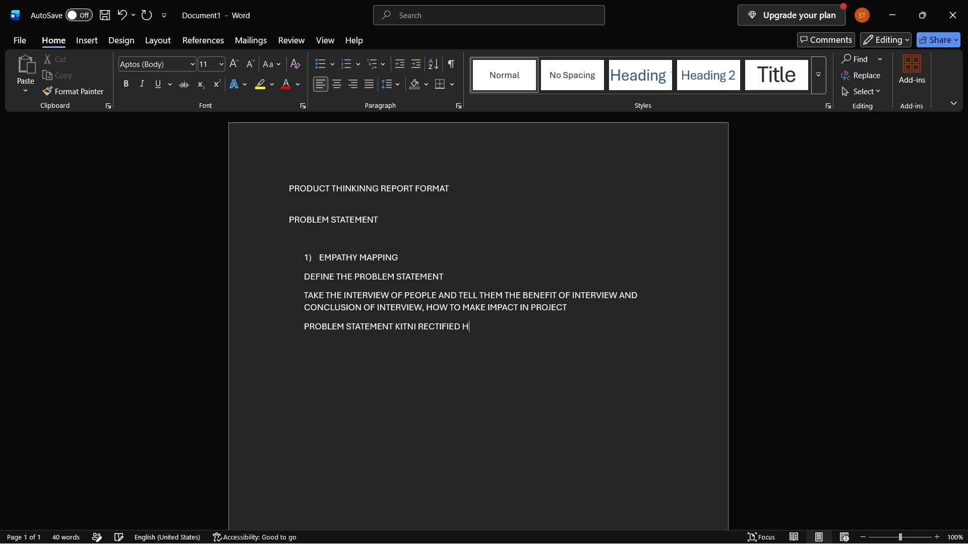
Add the second numbered list item "IDEATION" in the 2) format below the problem statement line.
{"action": "key", "text": "Return"}
{"action": "type", "text": "2)"}
{"action": "key", "text": "space"}
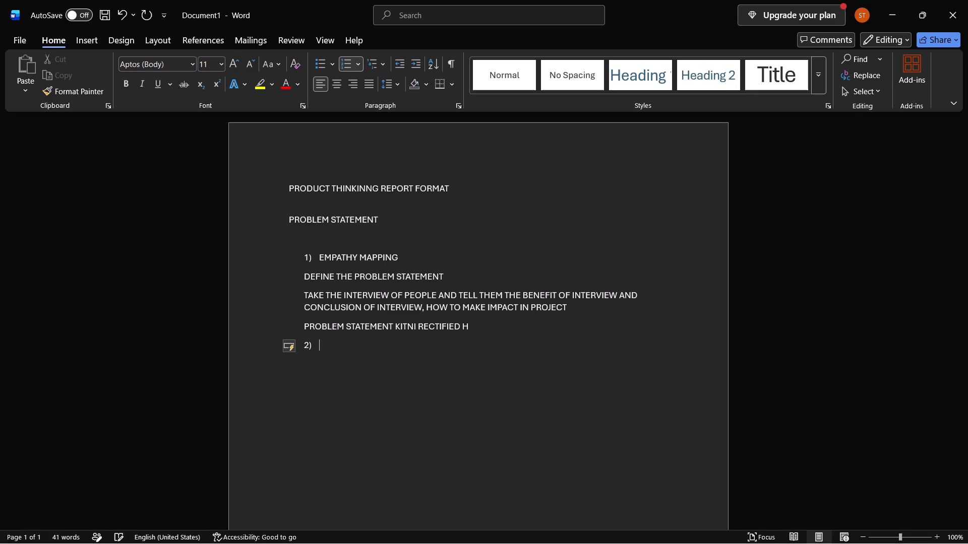
{"action": "type", "text": "IDEA"}
{"action": "type", "text": "TION"}
Add an unnumbered line reading "THEN MAKE THE WIREFRAME" below the IDEATION list item.
{"action": "key", "text": "Return"}
{"action": "key", "text": "BackSpace"}
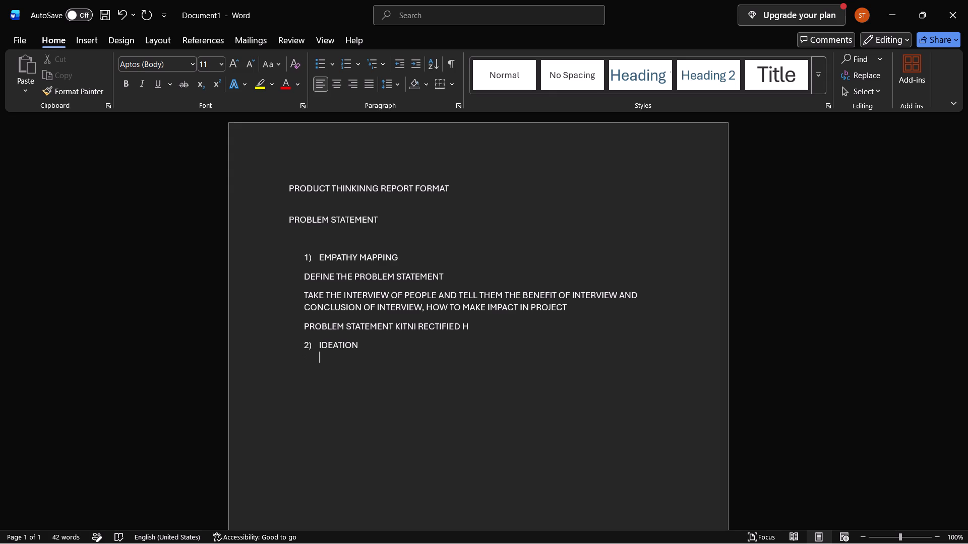
{"action": "key", "text": "BackSpace"}
{"action": "type", "text": "THE"}
{"action": "key", "text": "space"}
{"action": "key", "text": "BackSpace"}
{"action": "type", "text": "N MAKE THE"}
{"action": "key", "text": "space"}
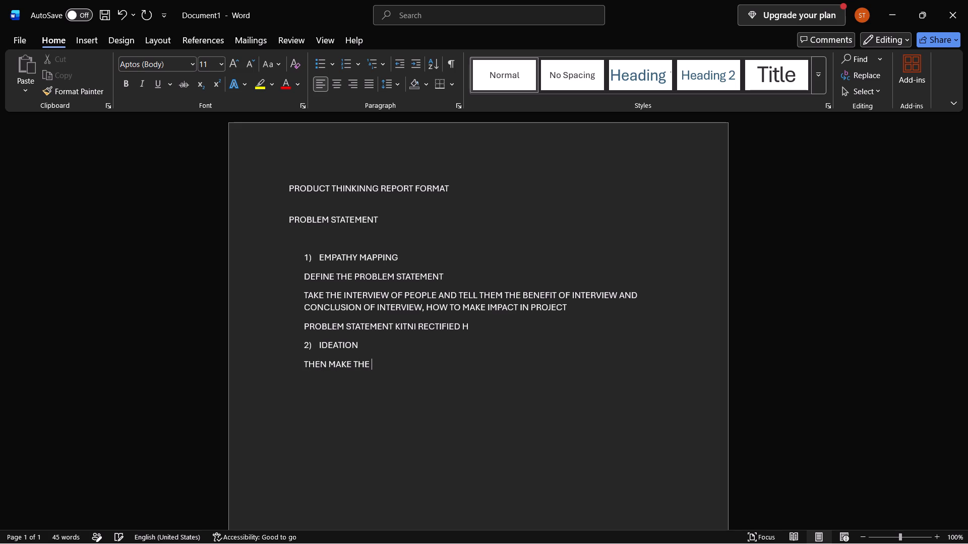
{"action": "type", "text": "WIREFRA,E"}
{"action": "key", "text": "BackSpace"}
{"action": "key", "text": "BackSpace"}
{"action": "type", "text": "LE"}
{"action": "key", "text": "BackSpace"}
{"action": "key", "text": "BackSpace"}
{"action": "type", "text": "E,"}
{"action": "key", "text": "BackSpace"}
{"action": "key", "text": "BackSpace"}
{"action": "type", "text": ",E"}
{"action": "key", "text": "space"}
{"action": "key", "text": "BackSpace"}
{"action": "key", "text": "BackSpace"}
{"action": "key", "text": "BackSpace"}
{"action": "type", "text": "ME"}
{"action": "key", "text": "space"}
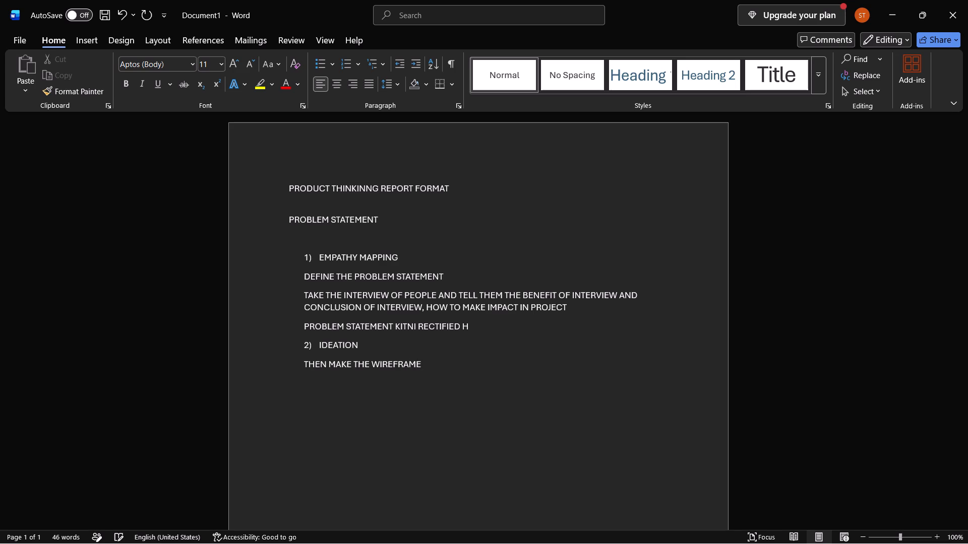
Extend the wireframe line with the opening of a bracketed note, "(PROTOYYPE SOLUTION IN THIS , JO SCREEN DIKHAEGA BOHT SAARI".
{"action": "key", "text": "shift+parenleft"}
{"action": "type", "text": "PROTOY"}
{"action": "type", "text": "YPE SI"}
{"action": "key", "text": "BackSpace"}
{"action": "type", "text": "OLUTION IN THIS"}
{"action": "key", "text": "space"}
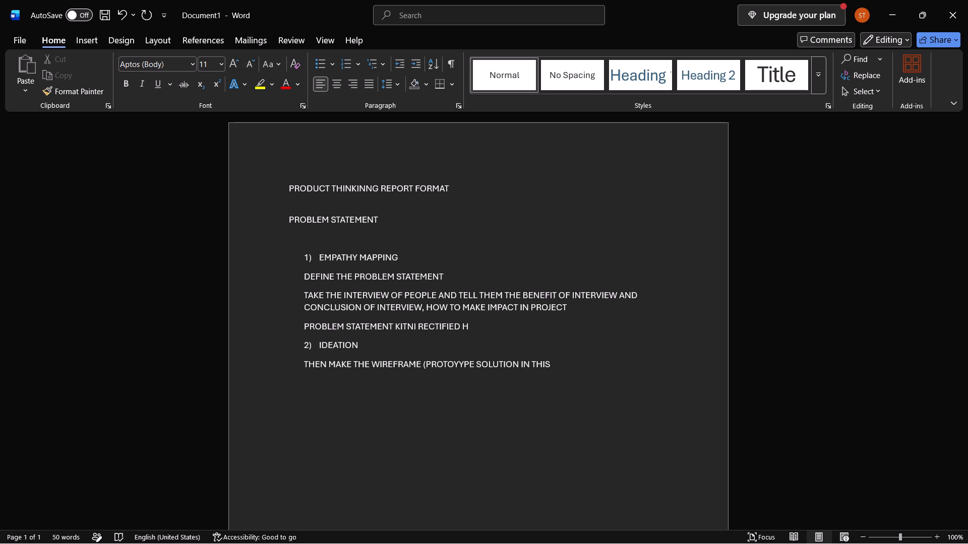
{"action": "type", "text": ","}
{"action": "key", "text": "space"}
{"action": "type", "text": "JO SCREEN DIKHAEGA"}
{"action": "key", "text": "space"}
{"action": "type", "text": "BOHT SAARI"}
{"action": "key", "text": "space"}
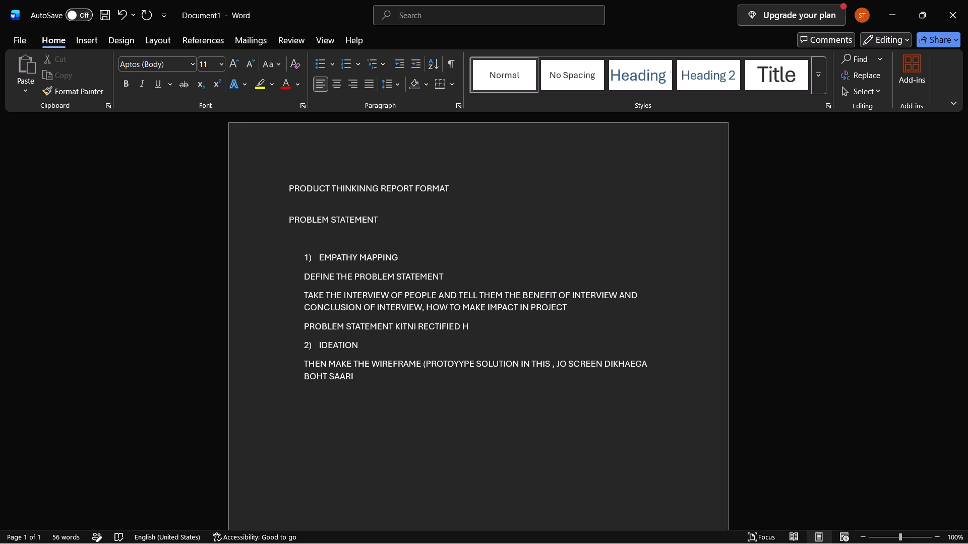
Finish the bracketed note in the wireframe line with "AND FINAL SOLUTION)".
{"action": "type", "text": "AND FINAL SOLTUON"}
{"action": "key", "text": "shift+parenright"}
{"action": "key", "text": "BackSpace"}
{"action": "key", "text": "BackSpace"}
{"action": "key", "text": "BackSpace"}
{"action": "key", "text": "BackSpace"}
{"action": "key", "text": "BackSpace"}
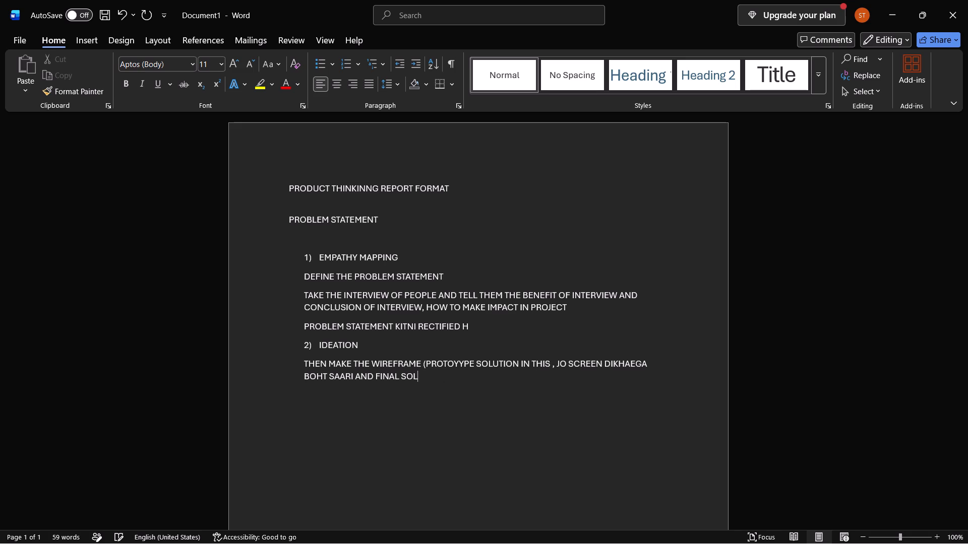
{"action": "type", "text": "UTION"}
{"action": "key", "text": "shift+parenright"}
Start a new line below the wireframe instruction with "CONCLUDE THE SOLUTION".
{"action": "key", "text": "Return"}
{"action": "type", "text": "CONCLUDE THR"}
{"action": "key", "text": "BackSpace"}
{"action": "type", "text": "E SOLTU"}
{"action": "key", "text": "BackSpace"}
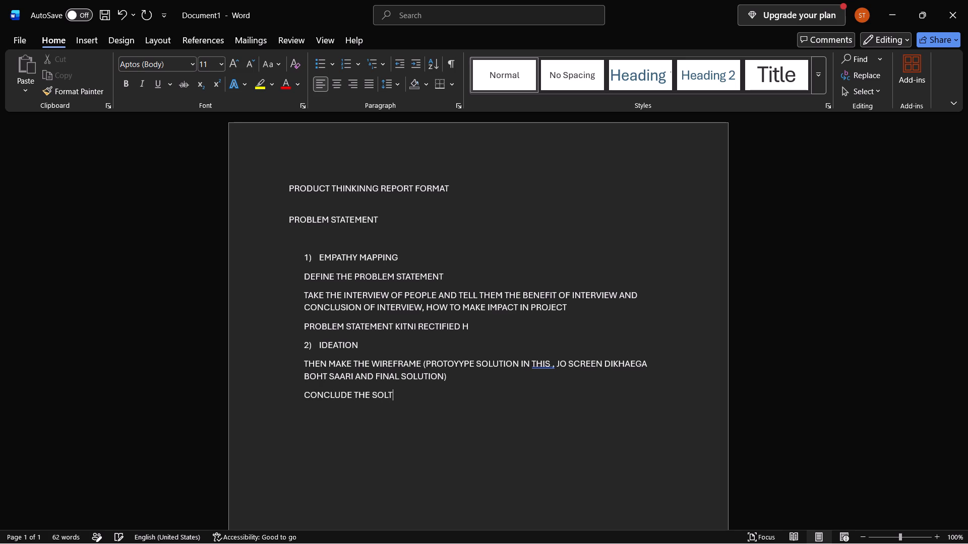
{"action": "key", "text": "BackSpace"}
{"action": "type", "text": "UTION"}
{"action": "key", "text": "space"}
Complete the concluding line with "IN WIREFRAMES AND STEPS".
{"action": "type", "text": "IN WIREFRSMW"}
{"action": "key", "text": "BackSpace"}
{"action": "key", "text": "BackSpace"}
{"action": "key", "text": "BackSpace"}
{"action": "key", "text": "BackSpace"}
{"action": "type", "text": "RAMES ANF"}
{"action": "key", "text": "space"}
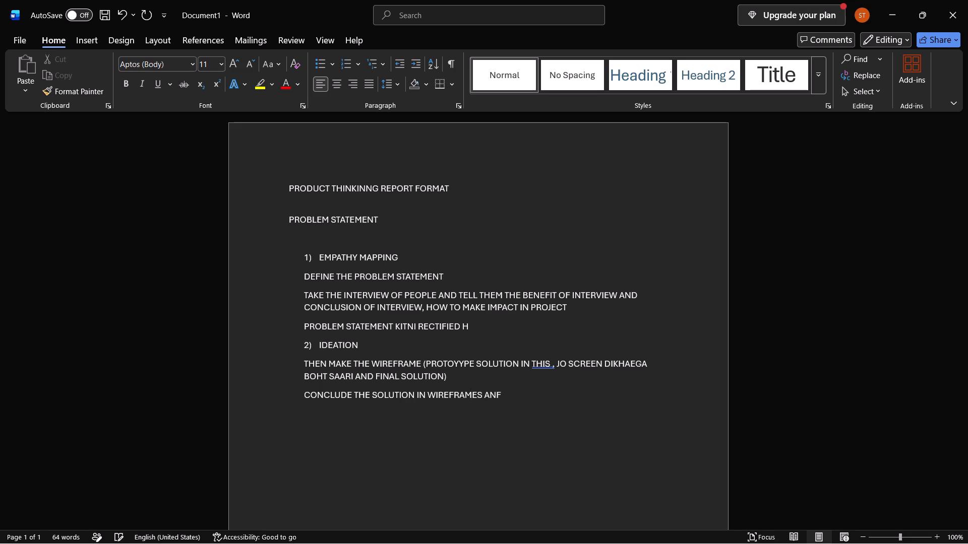
{"action": "key", "text": "BackSpace"}
{"action": "key", "text": "BackSpace"}
{"action": "type", "text": "S"}
{"action": "key", "text": "space"}
{"action": "key", "text": "BackSpace"}
{"action": "key", "text": "s"}
{"action": "key", "text": "BackSpace"}
{"action": "type", "text": "D"}
{"action": "key", "text": "space"}
{"action": "key", "text": "BackSpace"}
{"action": "key", "text": "BackSpace"}
{"action": "key", "text": "BackSpace"}
{"action": "type", "text": "D STEPS"}
{"action": "key", "text": "space"}
Leave four blank lines below the concluding line and add the line "ALSO DEFINE ALL ACTIVITIES".
{"action": "key", "text": "Return"}
{"action": "key", "text": "Return"}
{"action": "key", "text": "Return"}
{"action": "key", "text": "Return"}
{"action": "key", "text": "Return"}
{"action": "scroll", "coordinate": [346, 130], "scroll_direction": "down", "scroll_amount": 1}
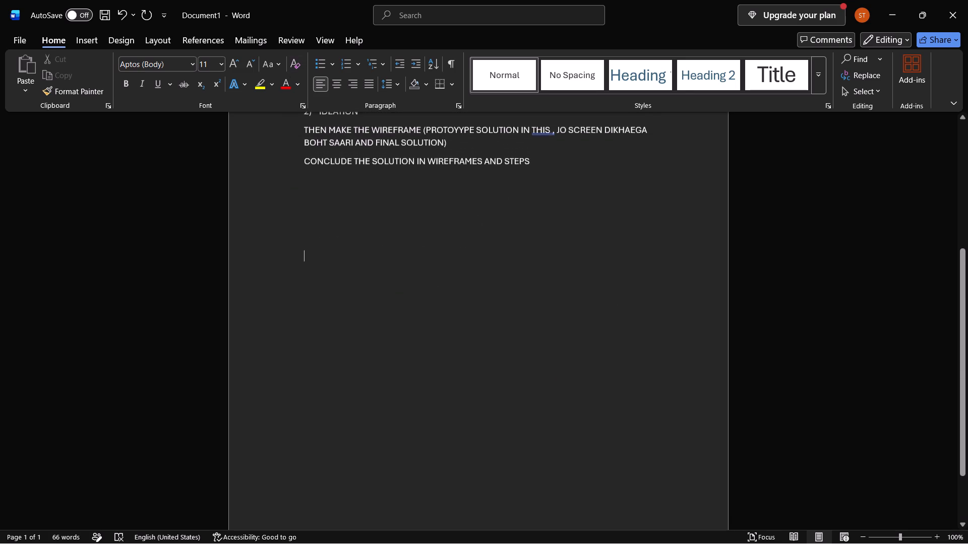
{"action": "scroll", "coordinate": [346, 130], "scroll_direction": "down", "scroll_amount": 1}
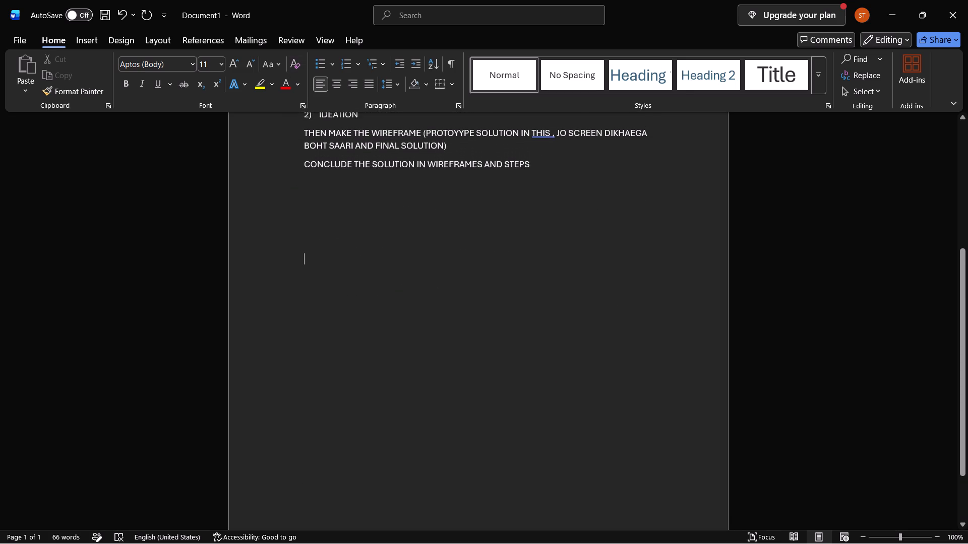
{"action": "type", "text": "ALSO"}
{"action": "key", "text": "space"}
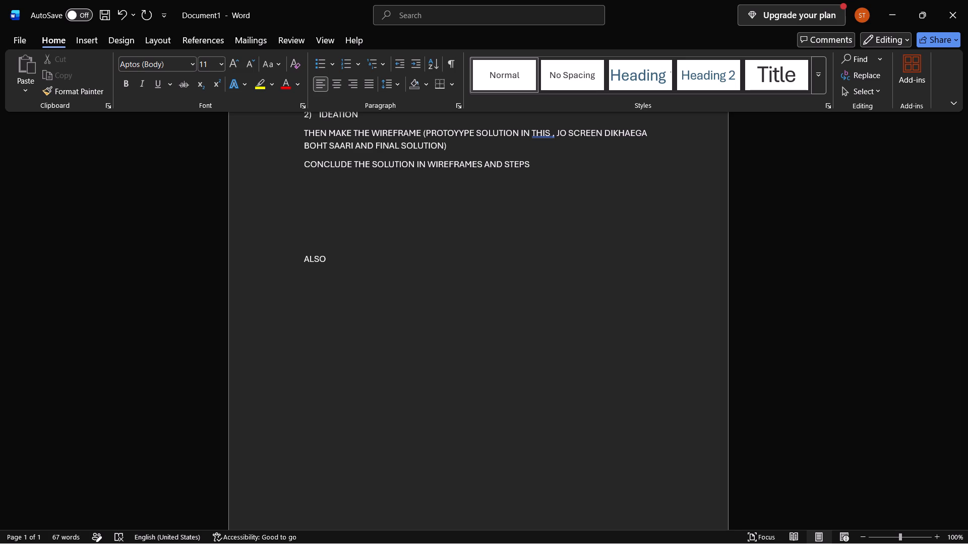
{"action": "type", "text": "DEFINR"}
{"action": "key", "text": "space"}
{"action": "key", "text": "BackSpace"}
{"action": "key", "text": "BackSpace"}
{"action": "key", "text": "BackSpace"}
{"action": "key", "text": "e"}
{"action": "key", "text": "BackSpace"}
{"action": "type", "text": "NE ALL AX"}
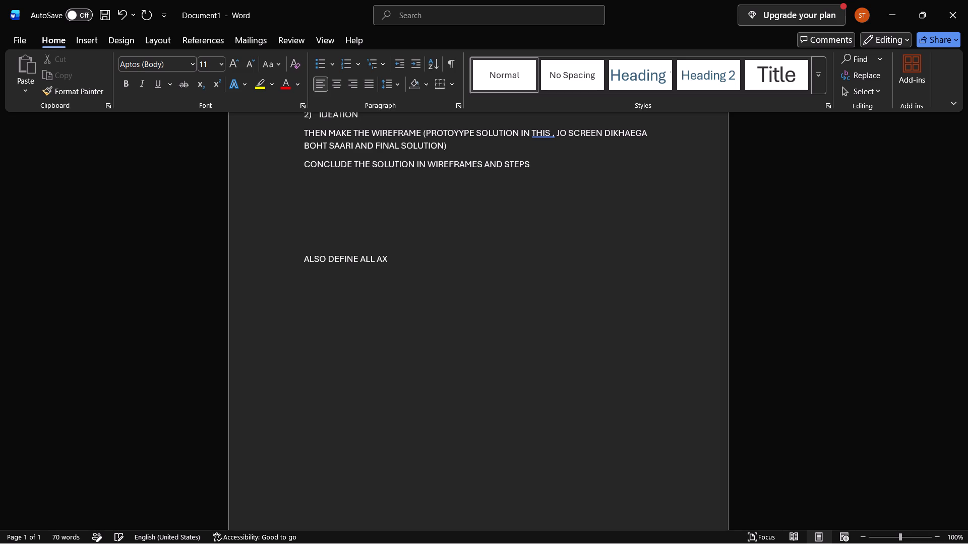
{"action": "key", "text": "BackSpace"}
{"action": "key", "text": "c"}
{"action": "type", "text": "TIVITIES"}
Format the "ALSO DEFINE ALL ACTIVITIES" line as size 20 Arial Black with a medium blue theme font colour.
{"action": "left_click_drag", "start_coordinate": [428, 256], "coordinate": [306, 255]}
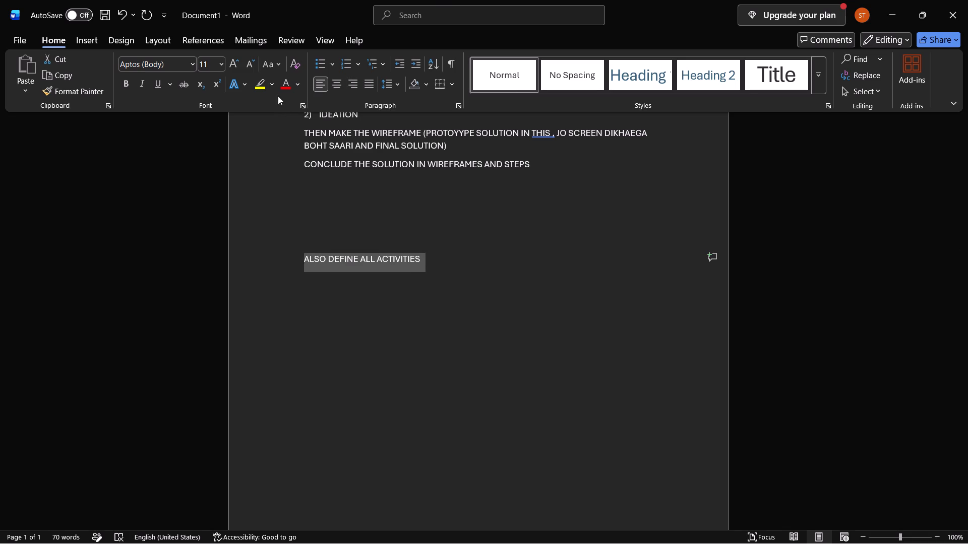
{"action": "left_click", "coordinate": [219, 64]}
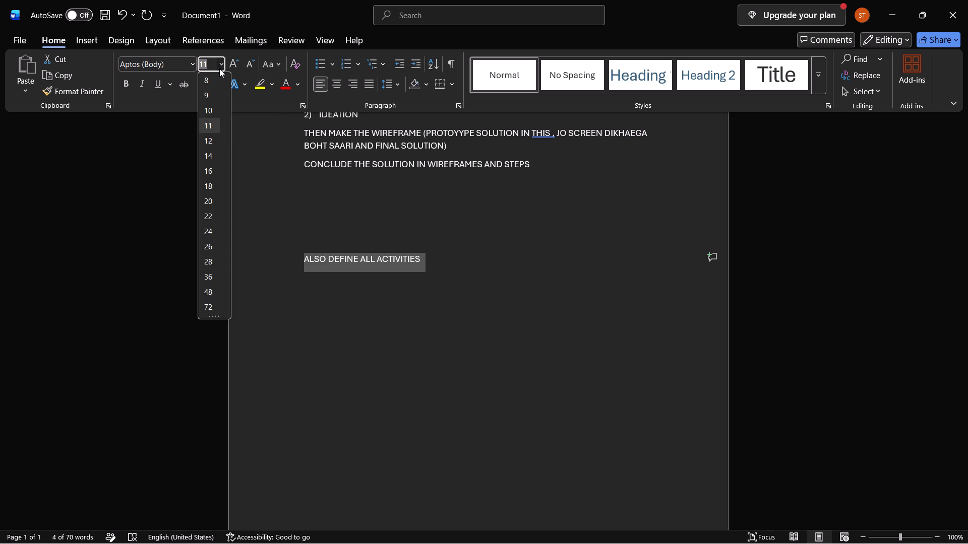
{"action": "left_click", "coordinate": [210, 198]}
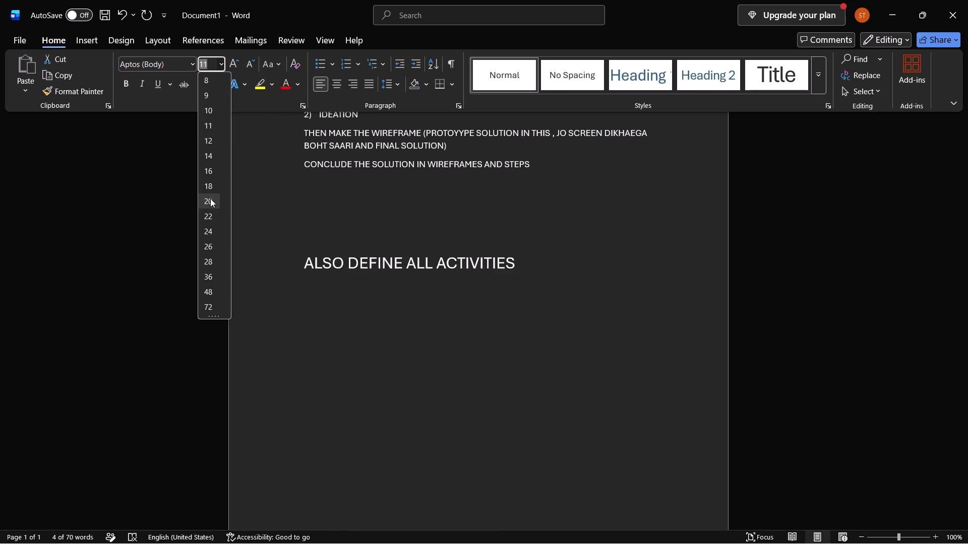
{"action": "left_click", "coordinate": [188, 65]}
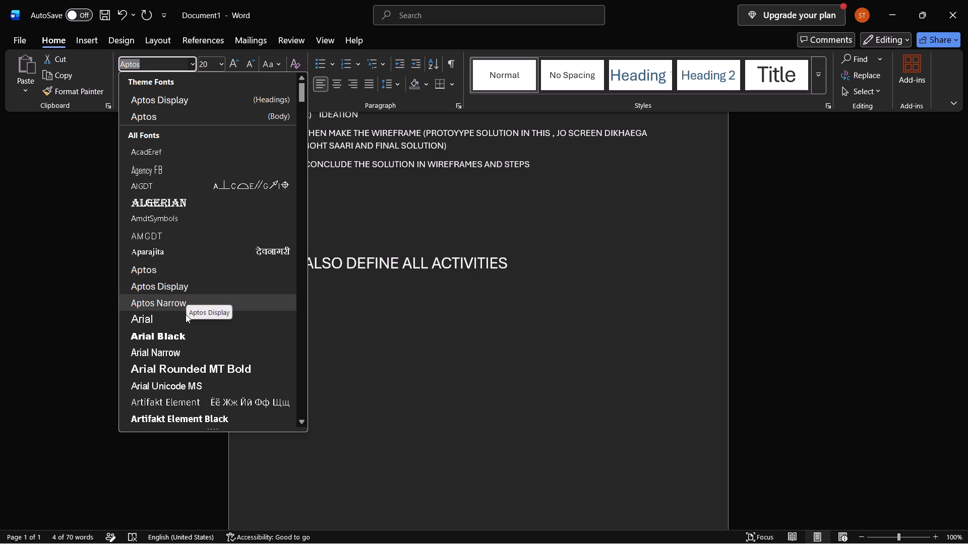
{"action": "left_click", "coordinate": [188, 332]}
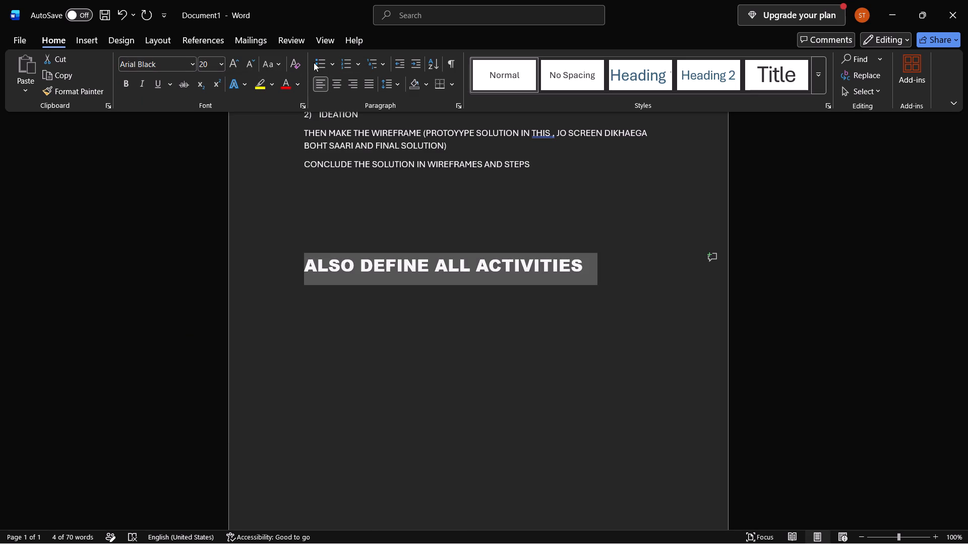
{"action": "left_click", "coordinate": [294, 86]}
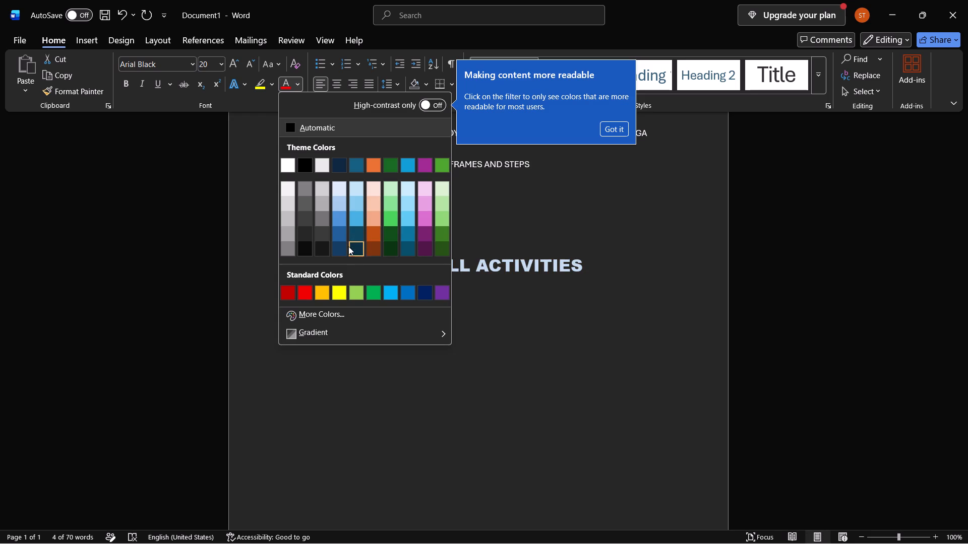
{"action": "left_click", "coordinate": [340, 216]}
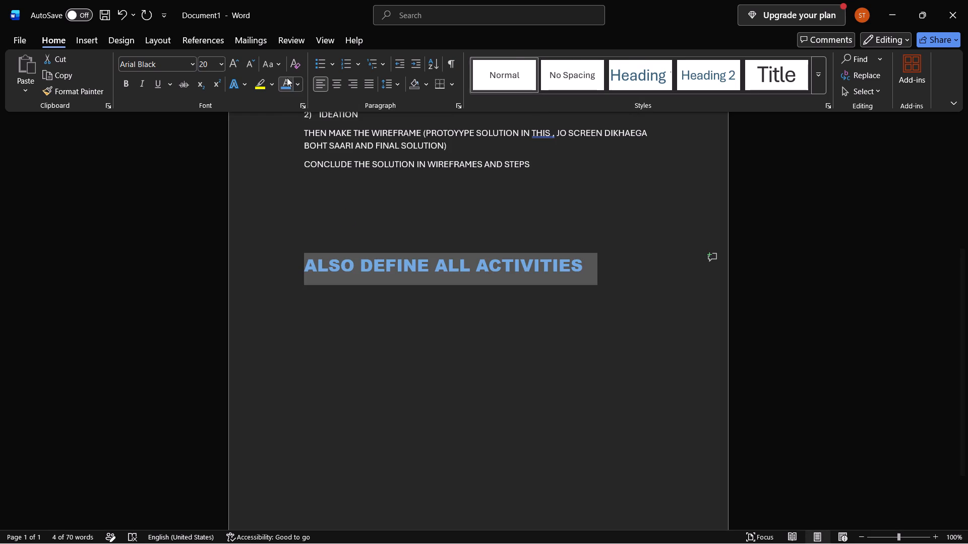
Apply the white theme shading colour to the "ALSO DEFINE ALL ACTIVITIES" line.
{"action": "left_click", "coordinate": [426, 80]}
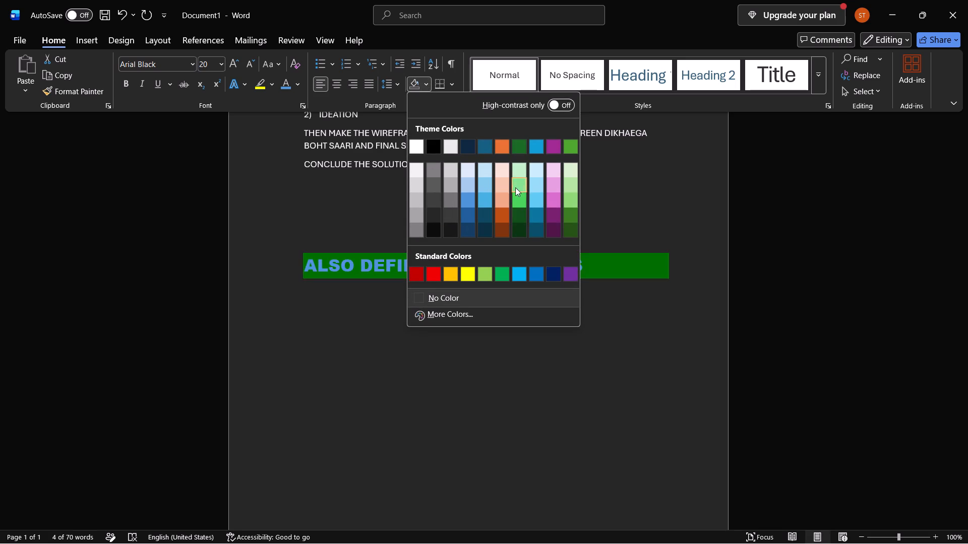
{"action": "left_click", "coordinate": [420, 142]}
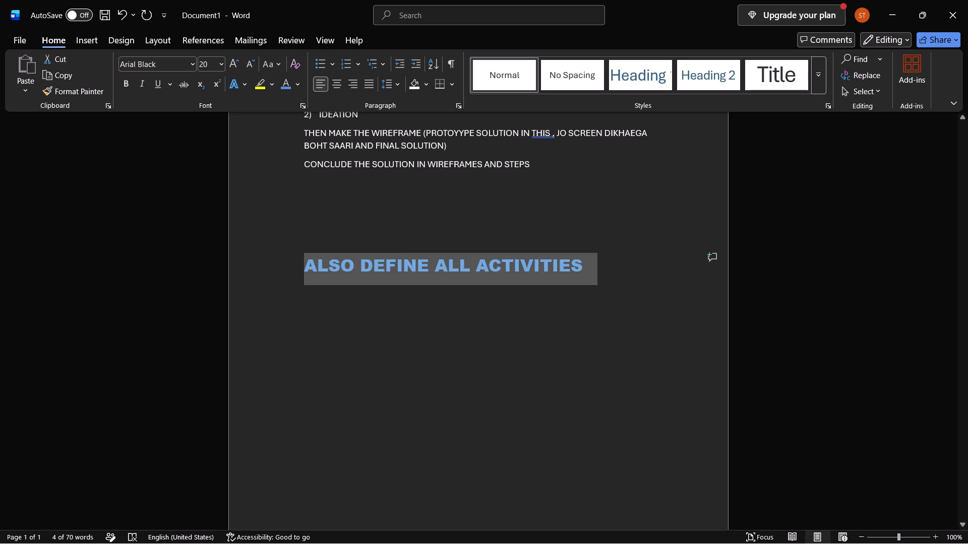
Highlight the "ALSO DEFINE ALL ACTIVITIES" line in dark grey.
{"action": "left_click", "coordinate": [271, 84]}
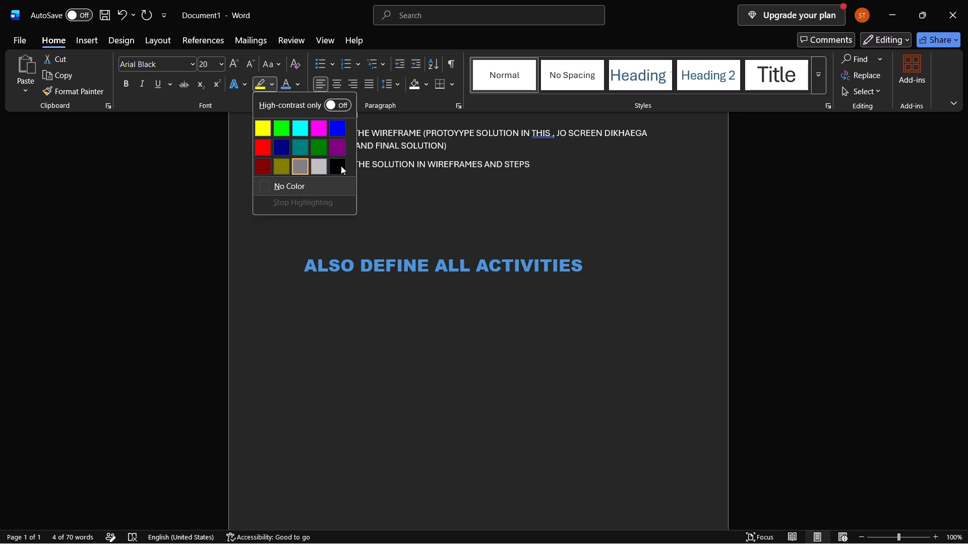
{"action": "left_click", "coordinate": [293, 167]}
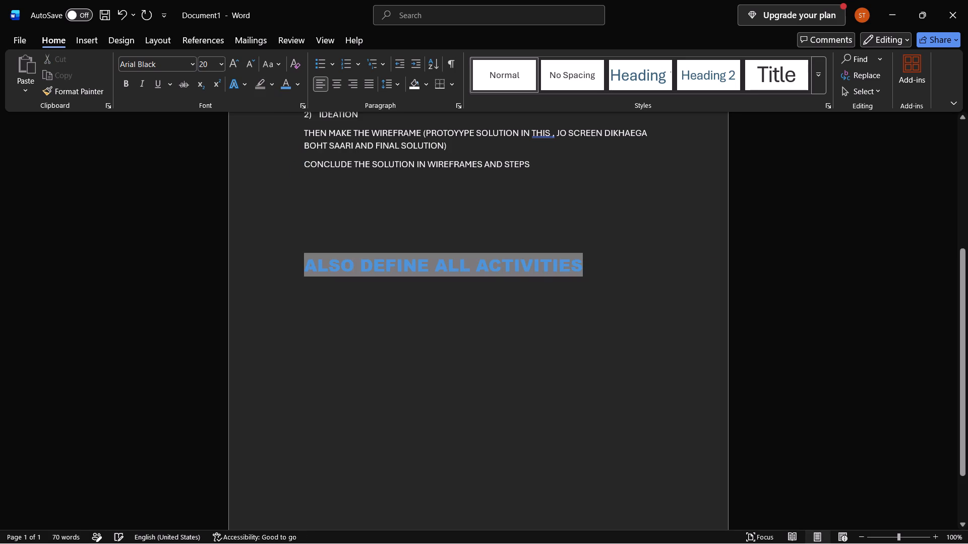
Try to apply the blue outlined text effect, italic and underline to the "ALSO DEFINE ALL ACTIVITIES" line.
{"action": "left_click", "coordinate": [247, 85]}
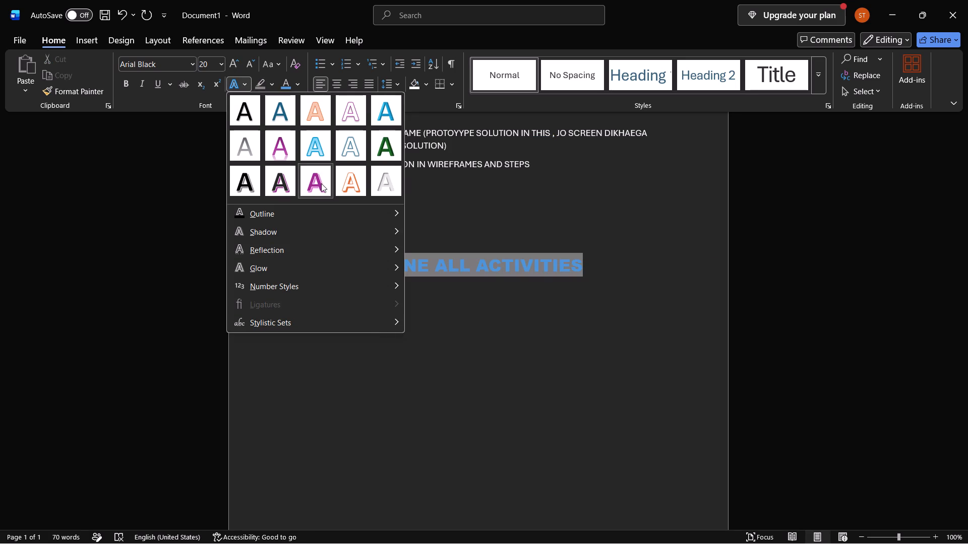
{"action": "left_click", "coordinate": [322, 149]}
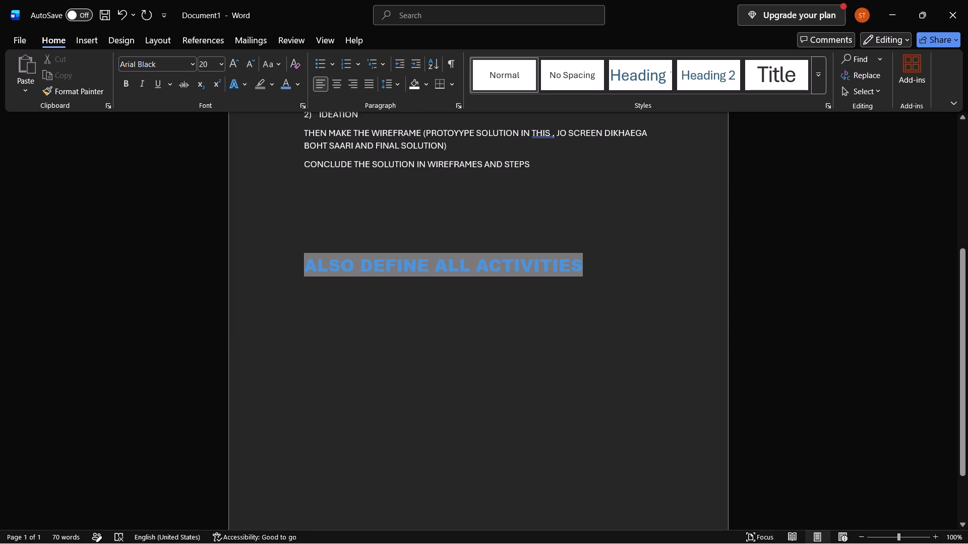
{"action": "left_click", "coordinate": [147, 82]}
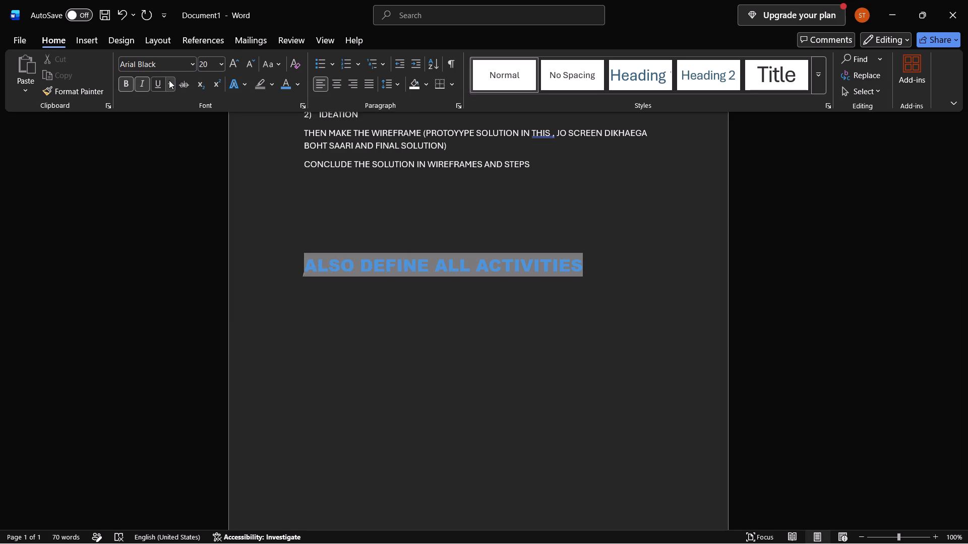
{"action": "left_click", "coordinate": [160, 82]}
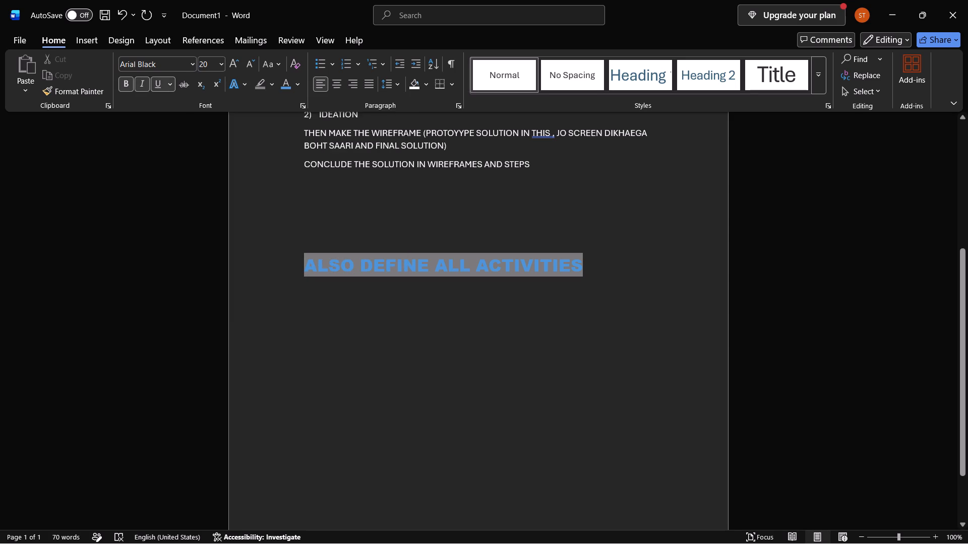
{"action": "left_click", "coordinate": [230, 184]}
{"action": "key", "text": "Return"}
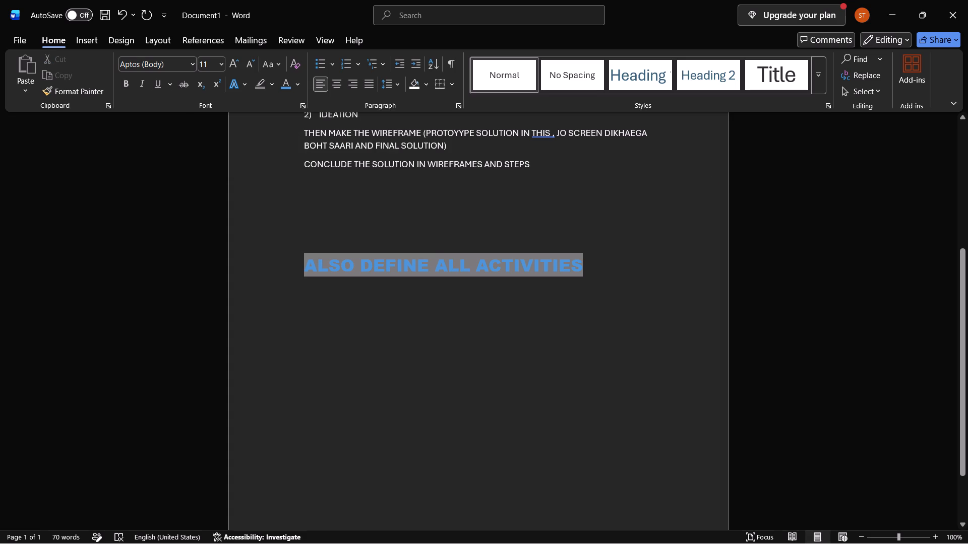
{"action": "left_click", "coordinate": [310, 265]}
Format the title "PRODUCT THINKINNG REPORT FORMAT" as size 24, bold, italic and underlined.
{"action": "scroll", "coordinate": [388, 250], "scroll_direction": "up", "scroll_amount": 6}
{"action": "scroll", "coordinate": [388, 250], "scroll_direction": "down", "scroll_amount": 1}
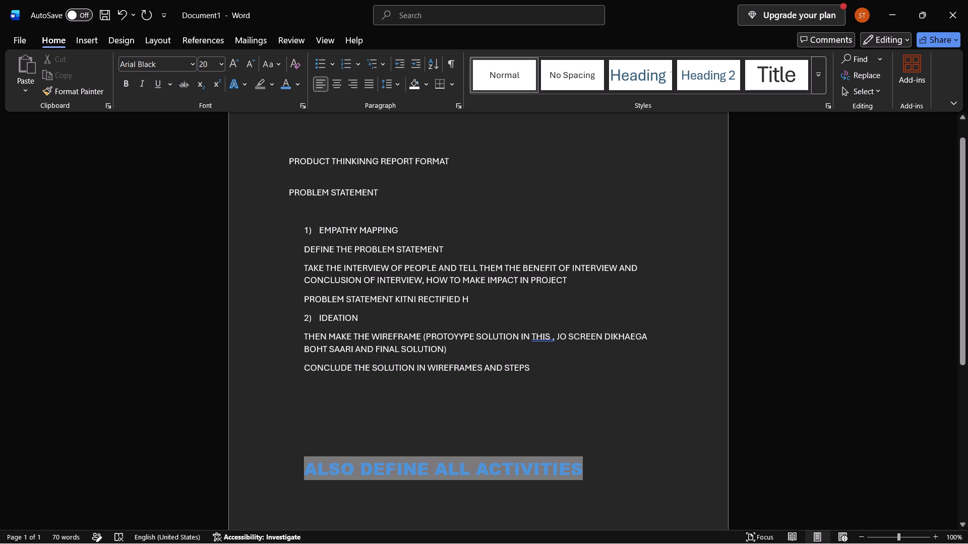
{"action": "left_click_drag", "start_coordinate": [275, 156], "coordinate": [334, 160]}
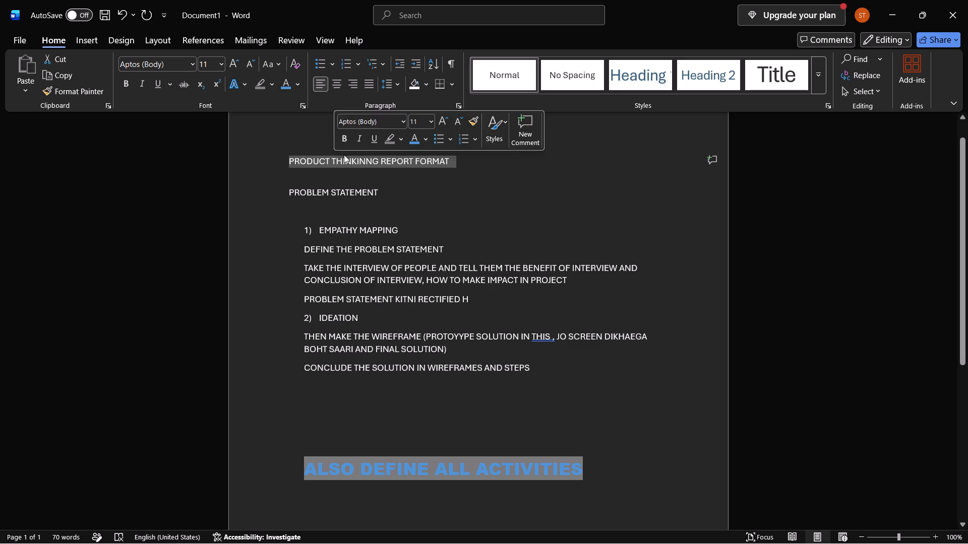
{"action": "left_click", "coordinate": [224, 65]}
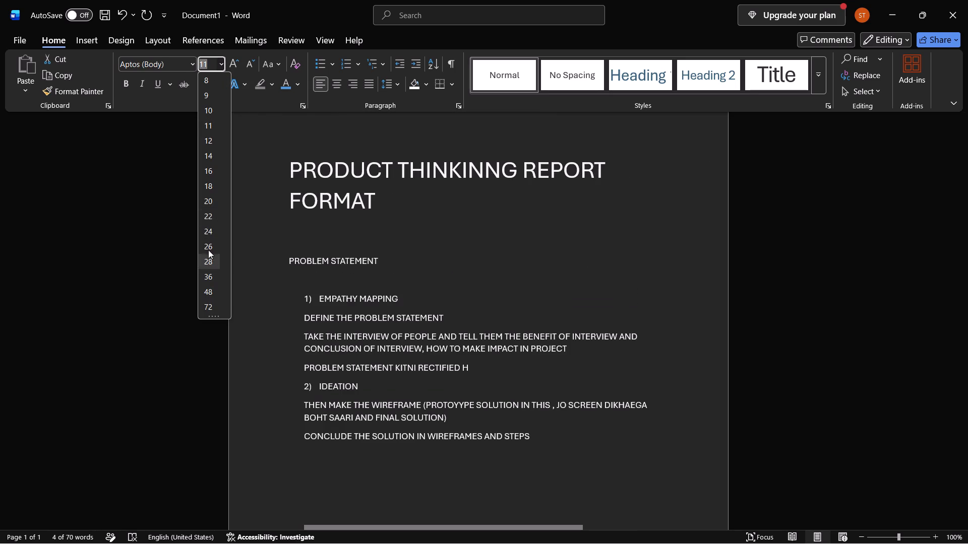
{"action": "left_click", "coordinate": [205, 228]}
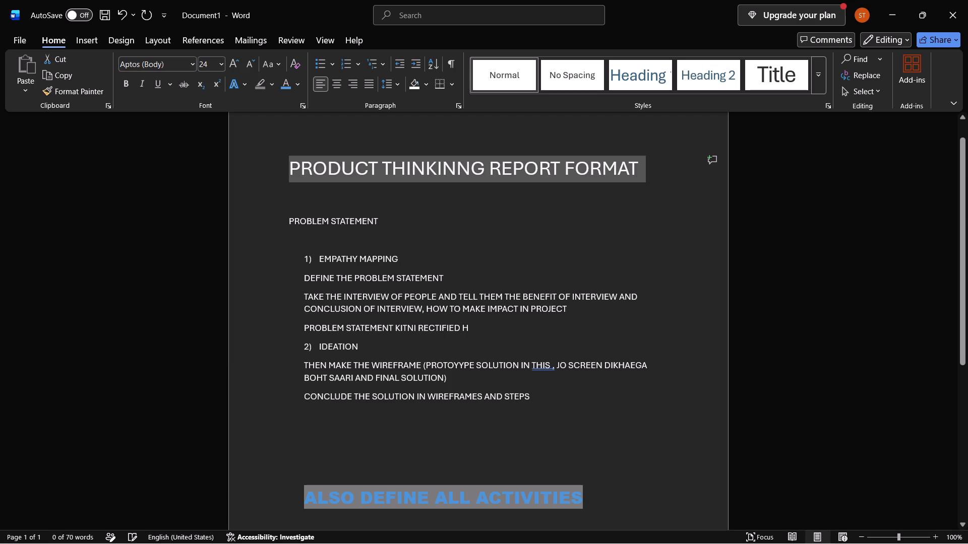
{"action": "left_click", "coordinate": [129, 85]}
{"action": "left_click", "coordinate": [148, 84]}
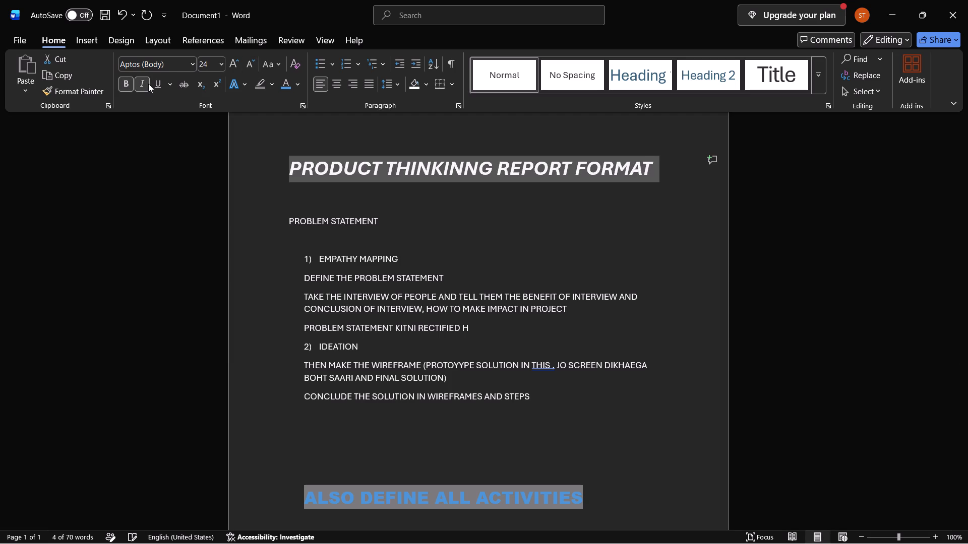
{"action": "left_click", "coordinate": [158, 85]}
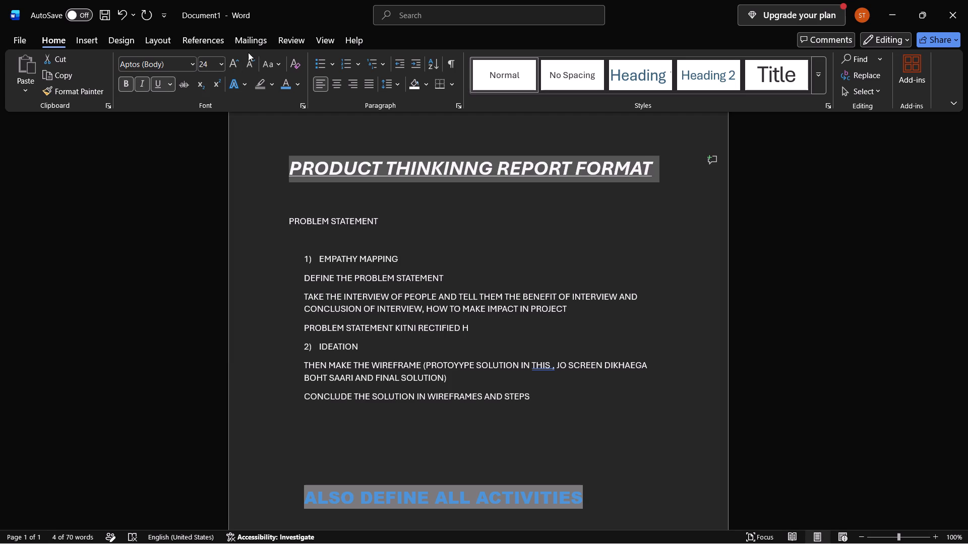
Give the report title the purple reflection text effect, a dark orange theme font colour and bold.
{"action": "left_click", "coordinate": [241, 83]}
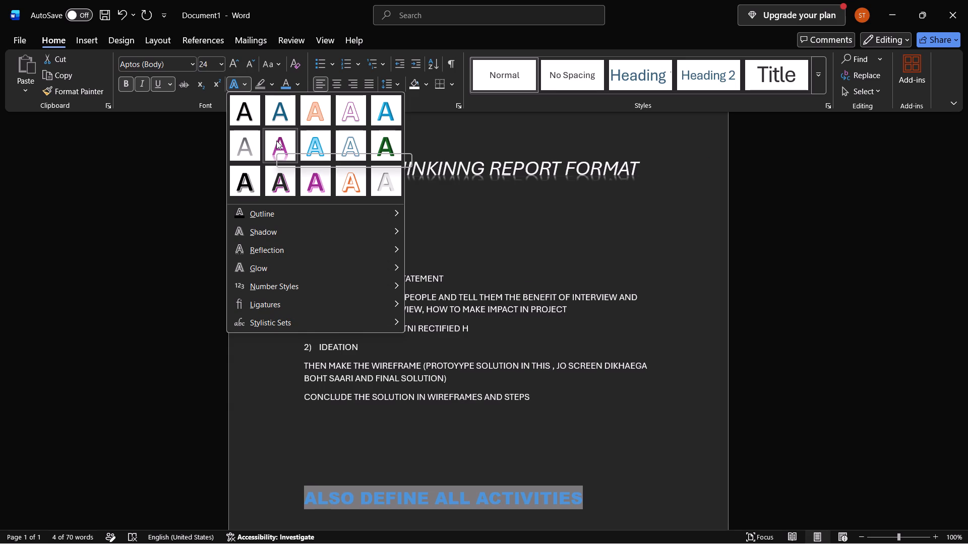
{"action": "left_click", "coordinate": [276, 141]}
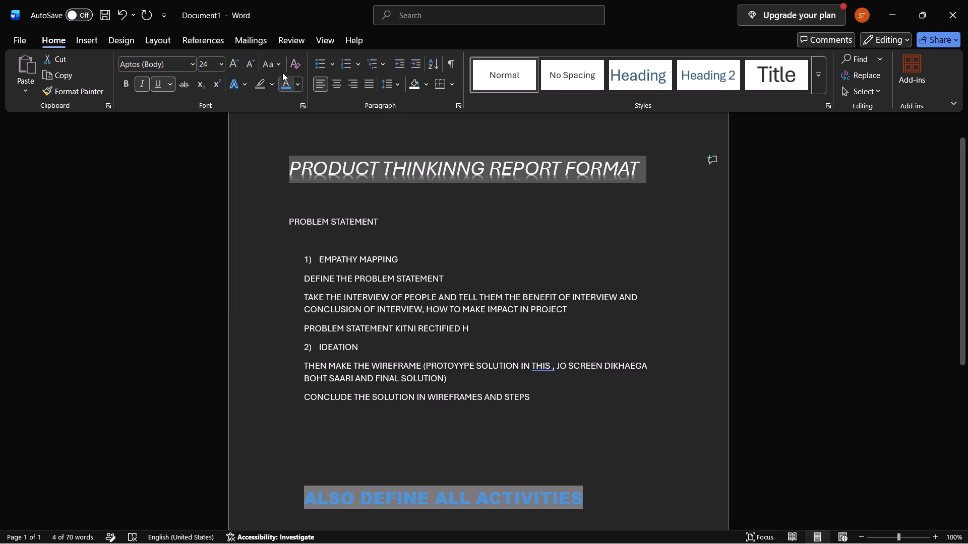
{"action": "left_click", "coordinate": [294, 83]}
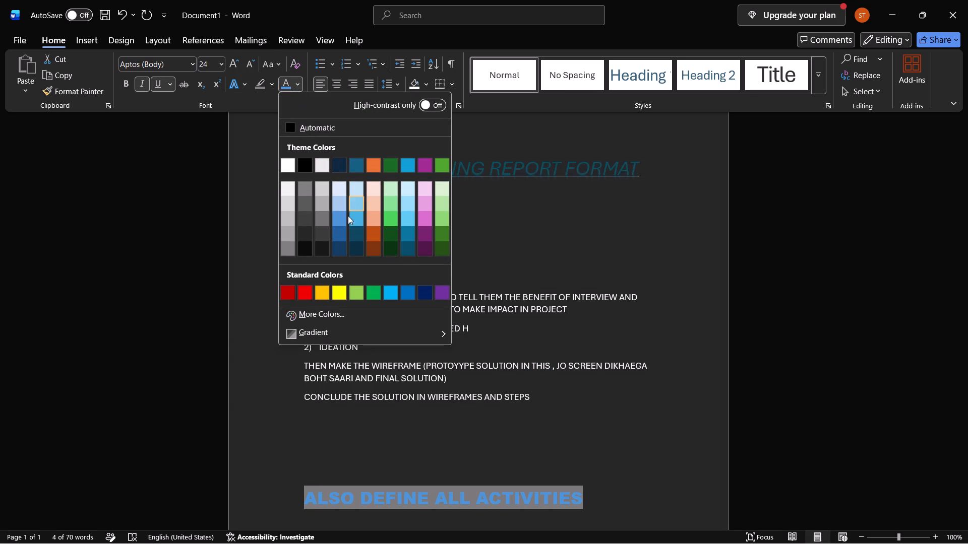
{"action": "left_click", "coordinate": [368, 236]}
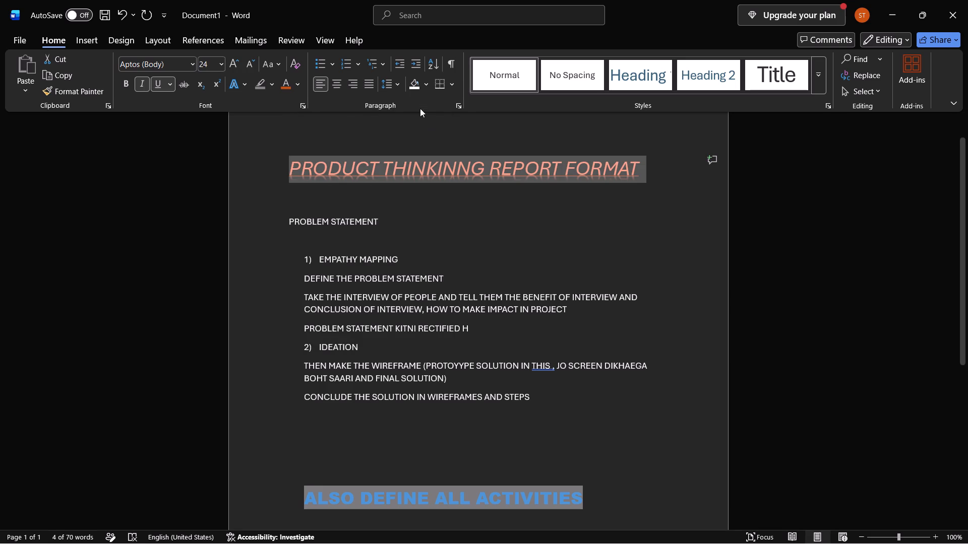
{"action": "left_click", "coordinate": [128, 80]}
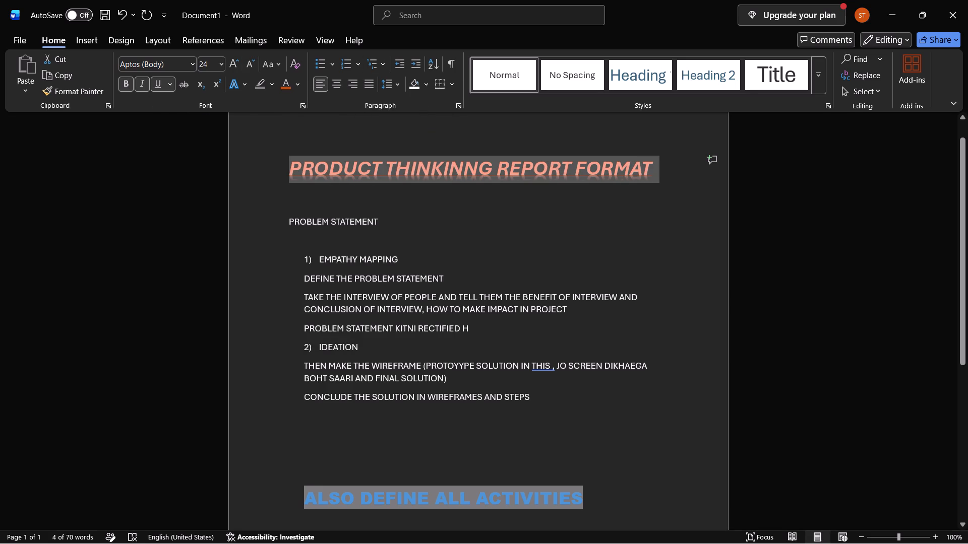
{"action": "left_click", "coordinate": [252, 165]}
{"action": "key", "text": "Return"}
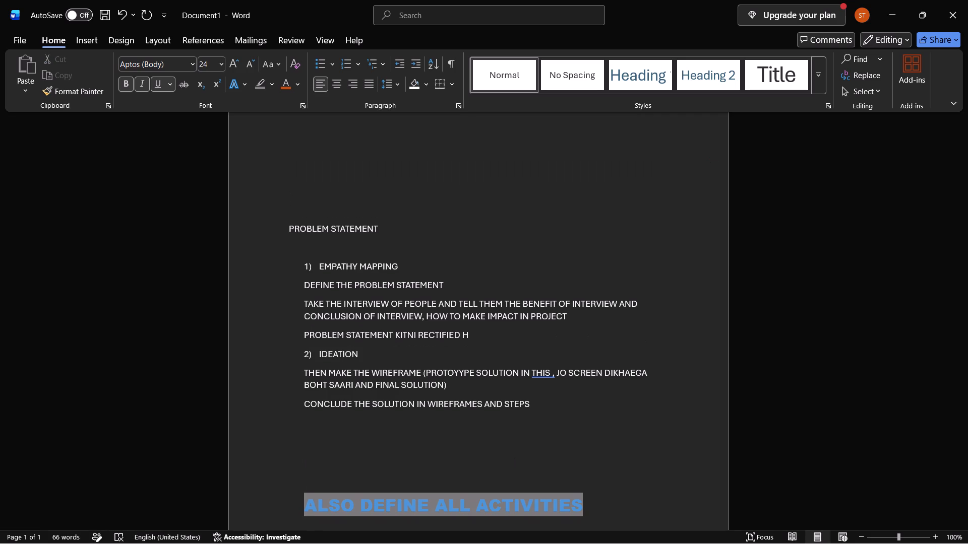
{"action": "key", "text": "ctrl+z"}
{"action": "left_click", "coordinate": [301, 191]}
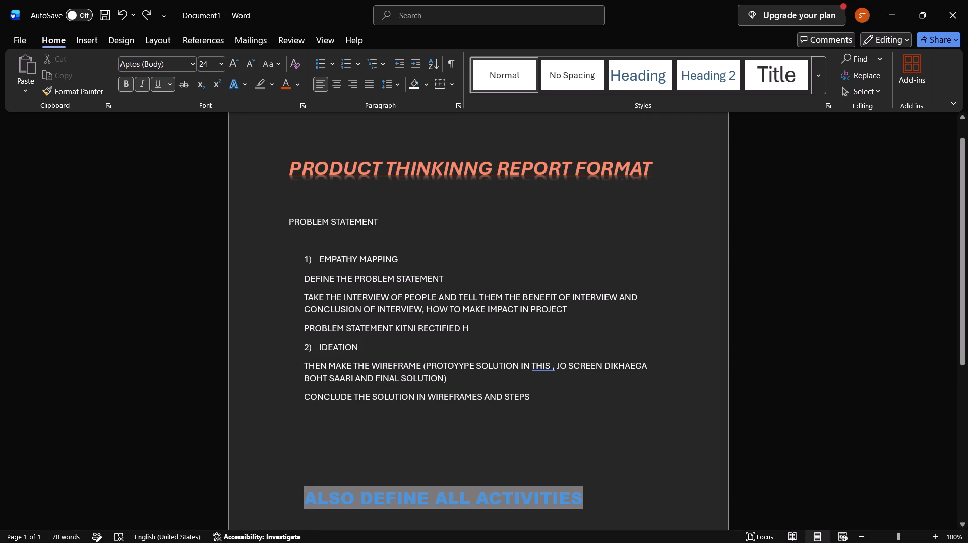
Set all text from "PROBLEM STATEMENT" through "CONCLUDE THE SOLUTION IN WIREFRAMES AND STEPS" to size 14.
{"action": "scroll", "coordinate": [318, 215], "scroll_direction": "down", "scroll_amount": 1}
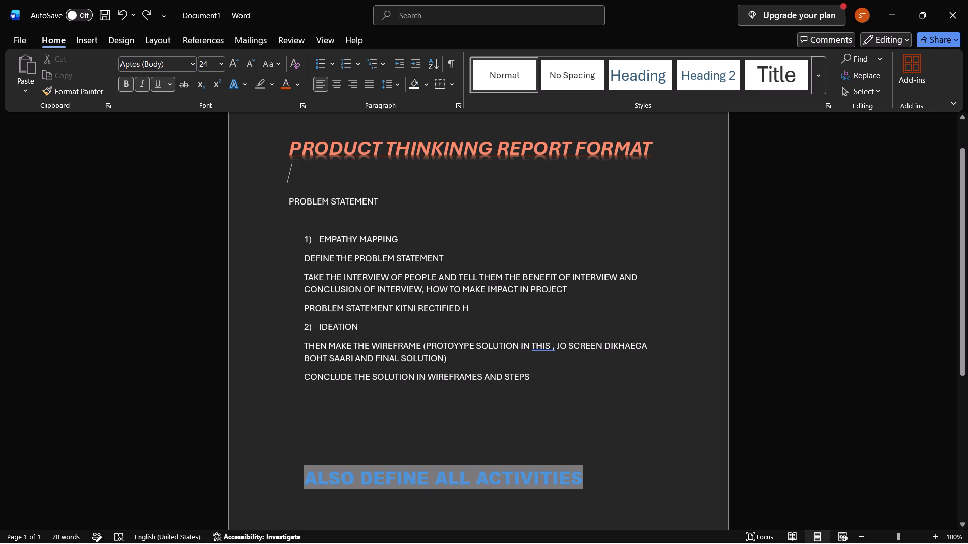
{"action": "left_click", "coordinate": [289, 195]}
{"action": "left_click", "coordinate": [288, 201]}
{"action": "left_click_drag", "start_coordinate": [288, 201], "coordinate": [461, 342]}
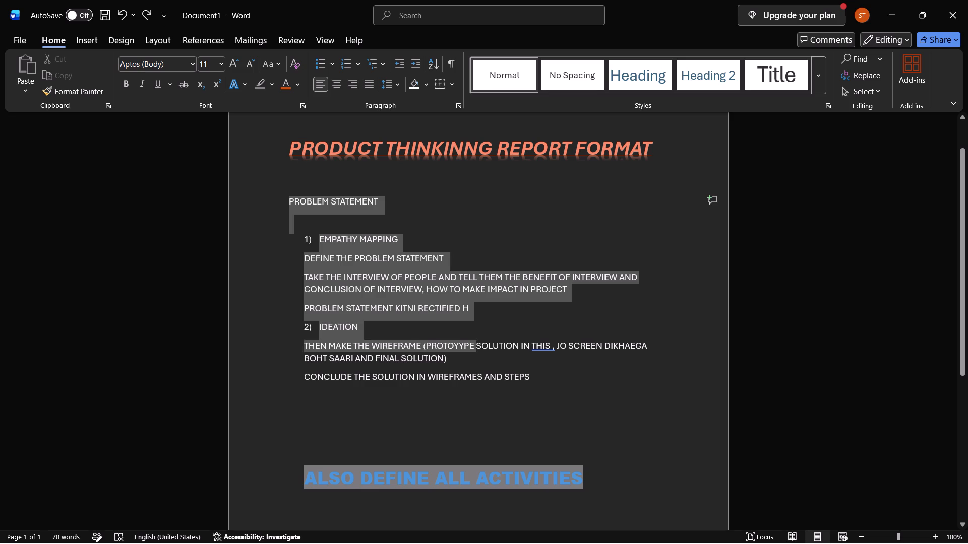
{"action": "left_click_drag", "start_coordinate": [461, 342], "coordinate": [581, 383]}
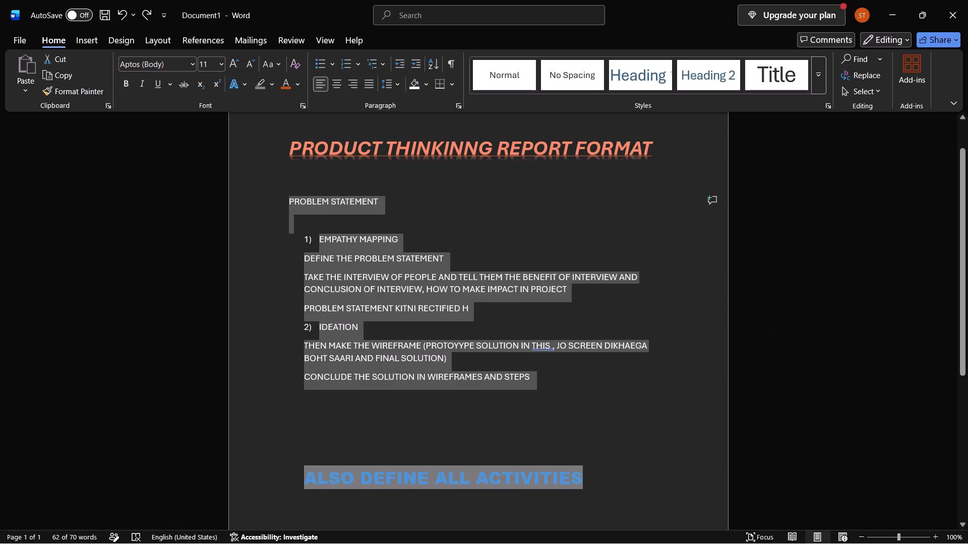
{"action": "left_click", "coordinate": [223, 62]}
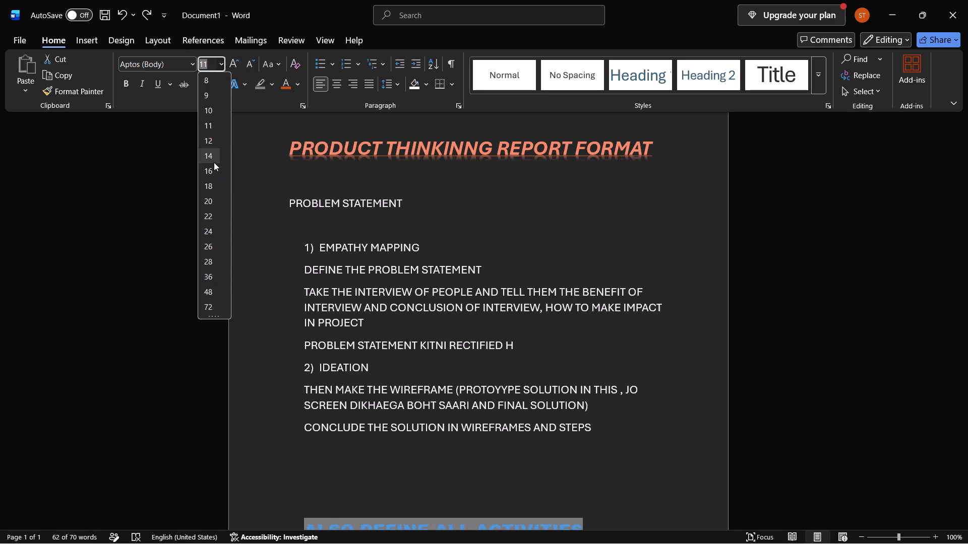
{"action": "left_click", "coordinate": [214, 162]}
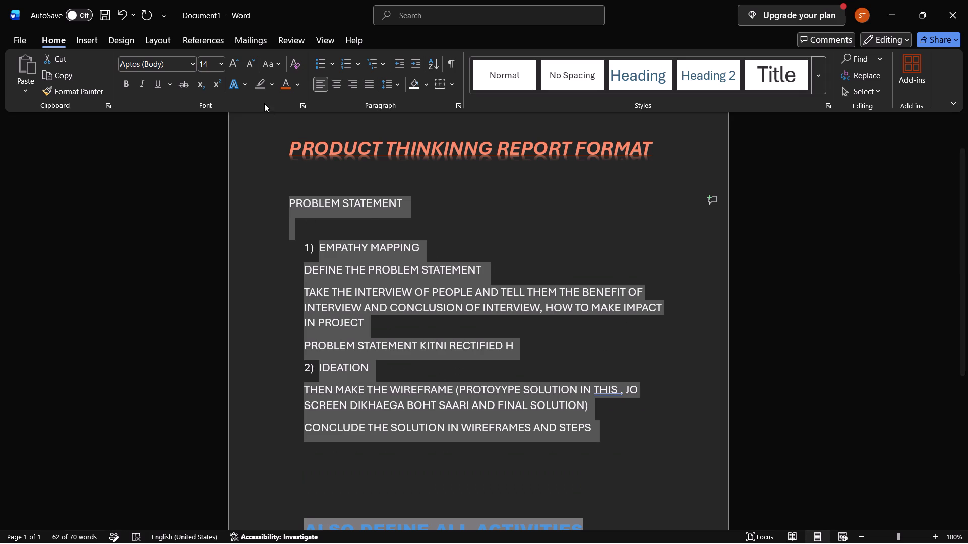
Apply a light blue theme font colour and the blue outlined text effect to the selected body text.
{"action": "left_click", "coordinate": [298, 81]}
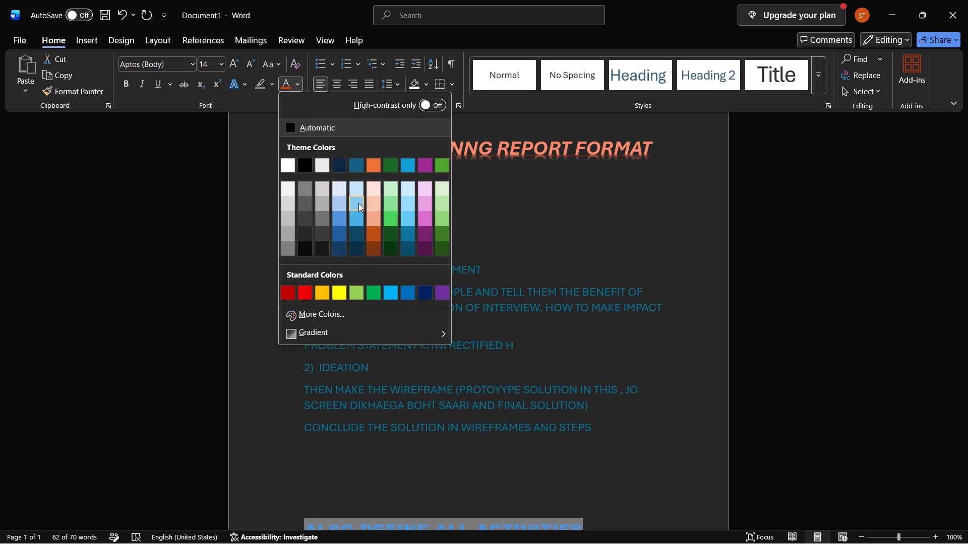
{"action": "left_click", "coordinate": [358, 203]}
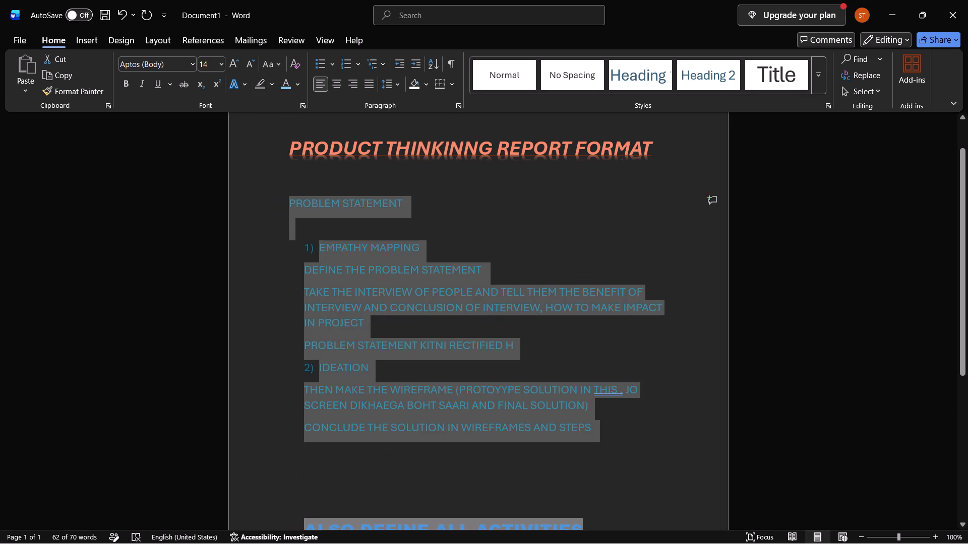
{"action": "left_click", "coordinate": [248, 82]}
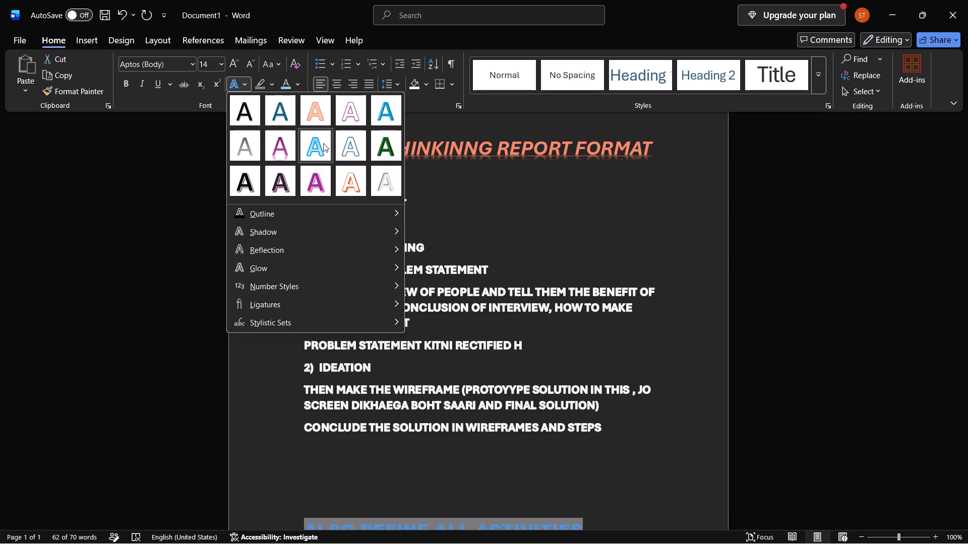
{"action": "left_click", "coordinate": [309, 144]}
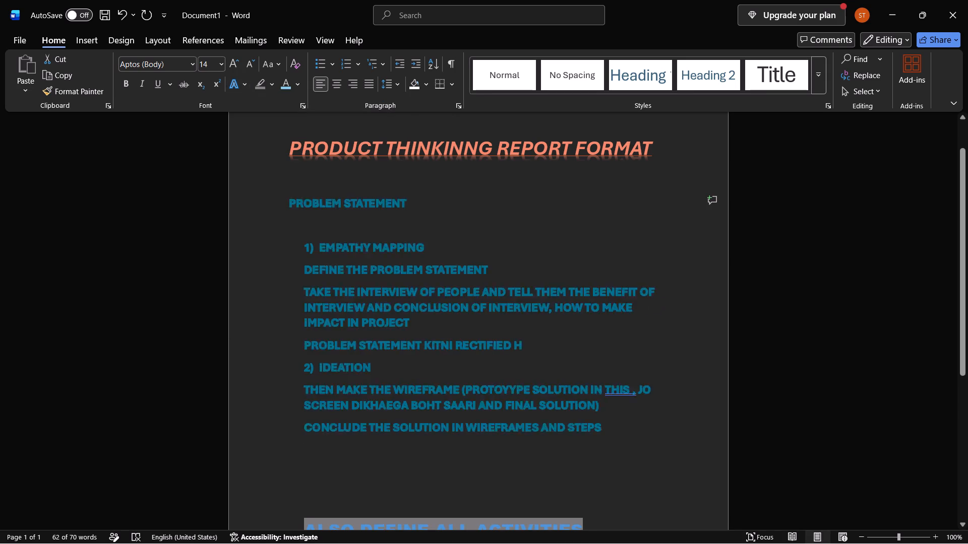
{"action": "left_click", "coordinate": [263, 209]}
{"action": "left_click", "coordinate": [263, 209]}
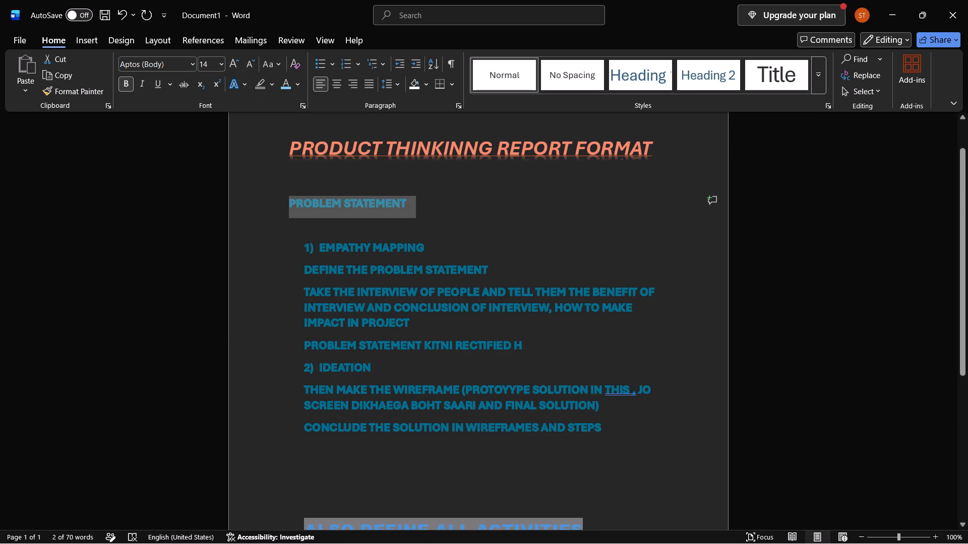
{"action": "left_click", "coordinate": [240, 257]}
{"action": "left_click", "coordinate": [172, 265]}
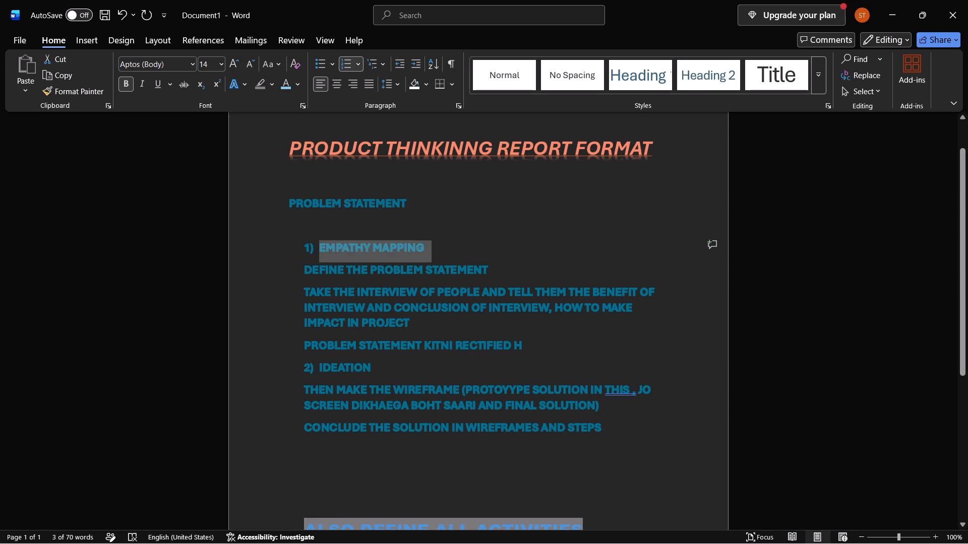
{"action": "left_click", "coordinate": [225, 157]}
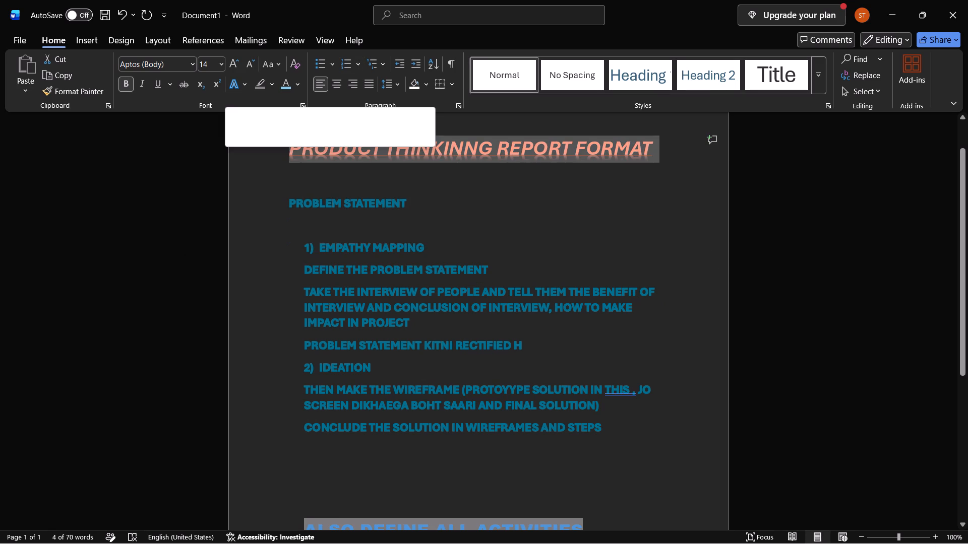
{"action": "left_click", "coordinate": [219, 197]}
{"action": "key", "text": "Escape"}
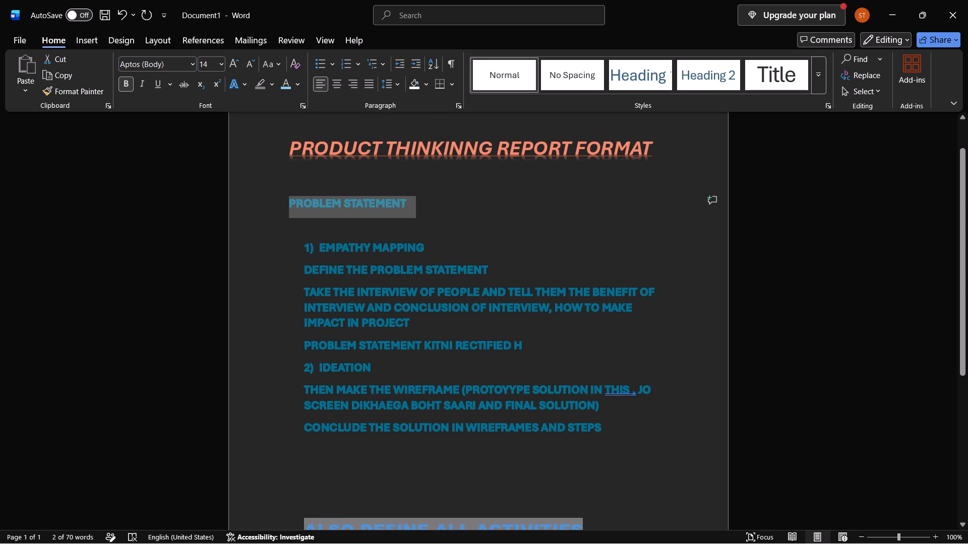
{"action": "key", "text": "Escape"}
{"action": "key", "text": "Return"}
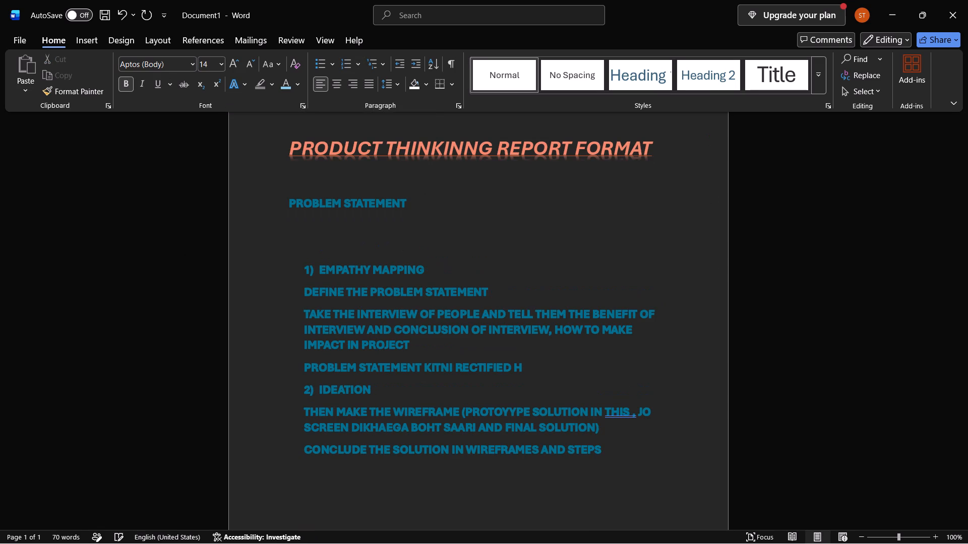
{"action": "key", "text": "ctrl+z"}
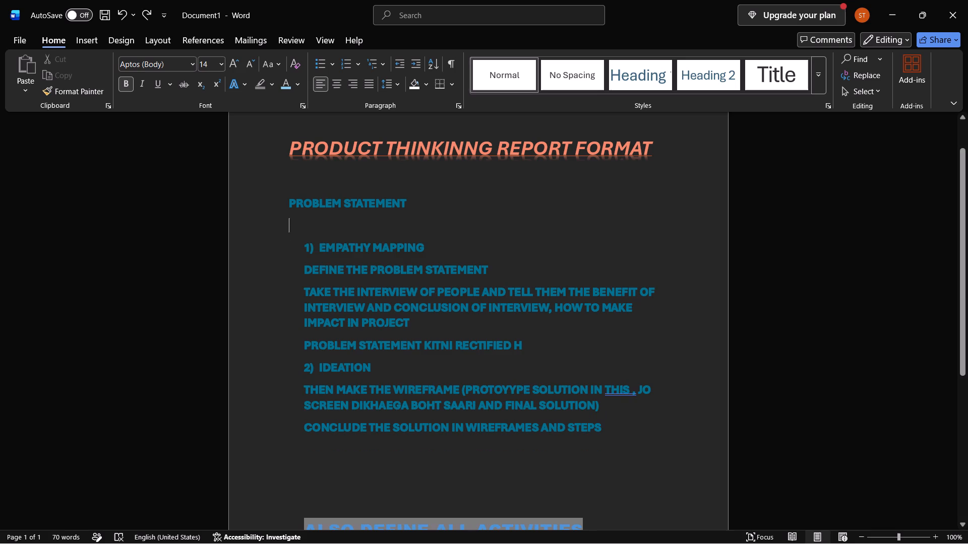
Remove the highlight colour from the closing note "ALSO DEFINE ALL ACTIVITIES".
{"action": "scroll", "coordinate": [603, 308], "scroll_direction": "right", "scroll_amount": 1}
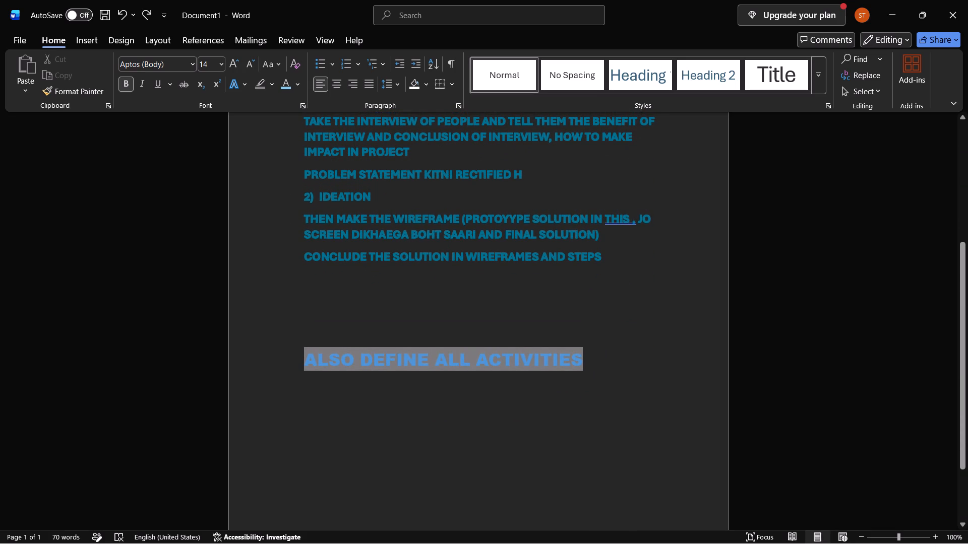
{"action": "left_click_drag", "start_coordinate": [598, 364], "coordinate": [334, 362]}
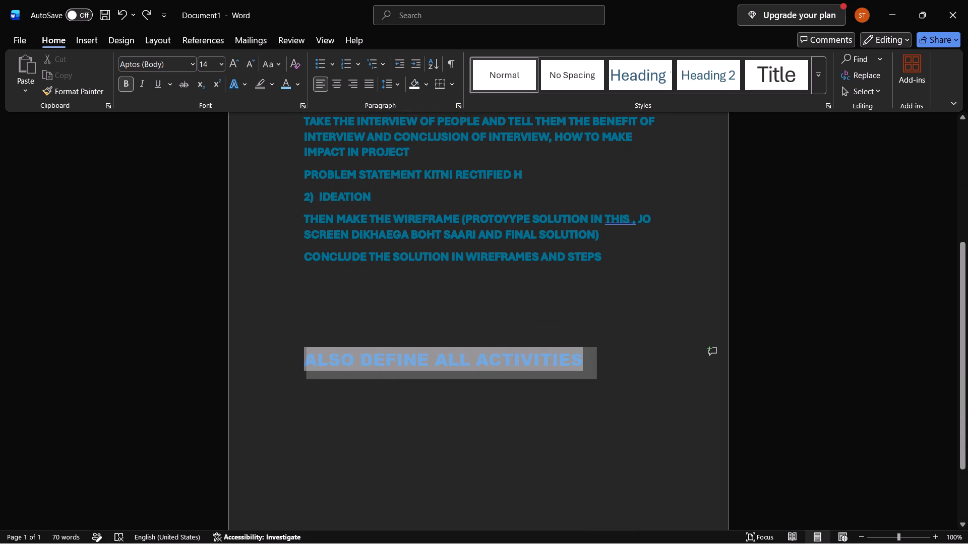
{"action": "left_click_drag", "start_coordinate": [334, 362], "coordinate": [333, 362]}
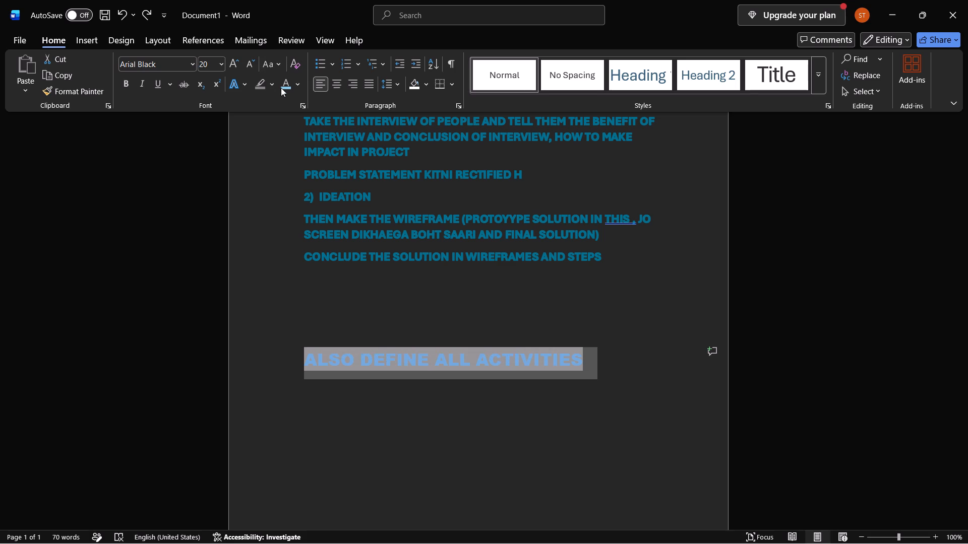
{"action": "left_click", "coordinate": [274, 86]}
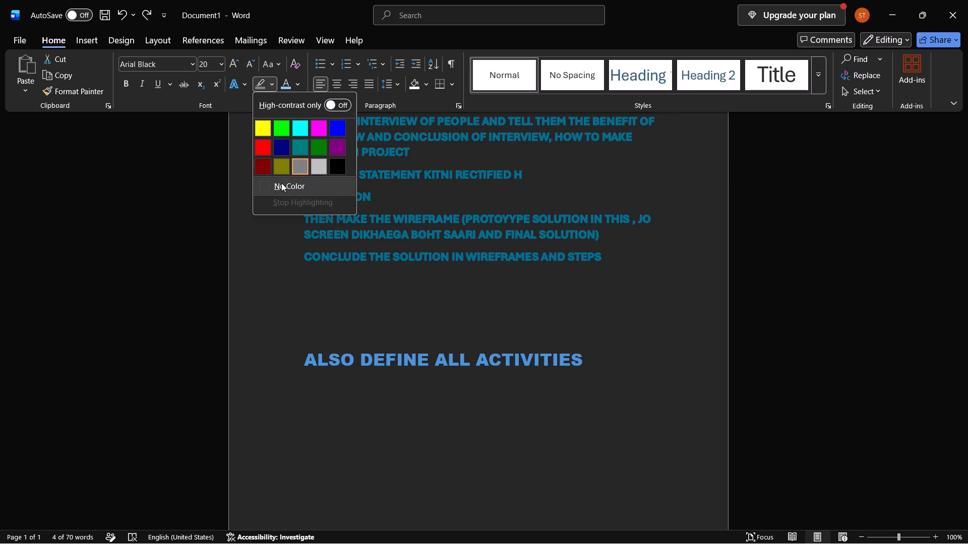
{"action": "left_click", "coordinate": [267, 185]}
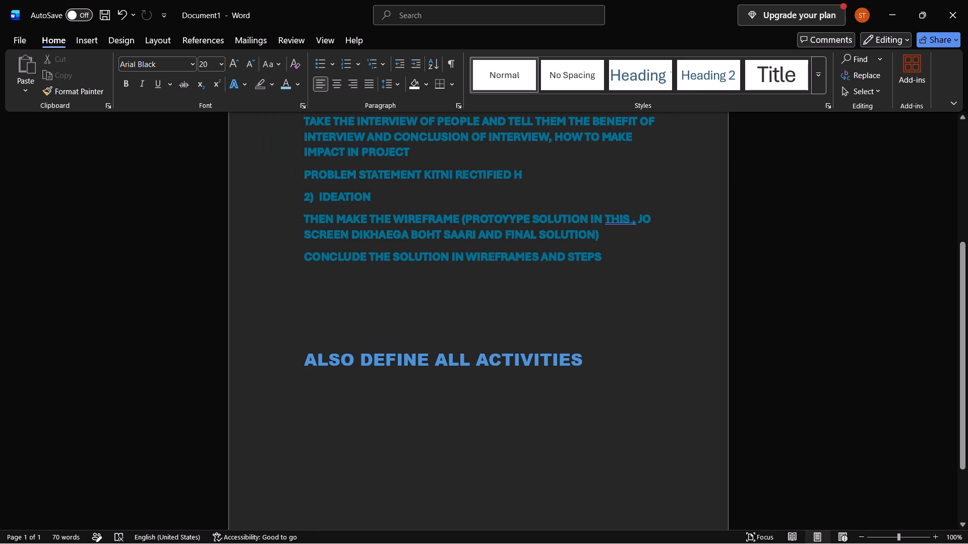
Apply the purple reflection text effect to the closing note "ALSO DEFINE ALL ACTIVITIES" and deselect it.
{"action": "left_click_drag", "start_coordinate": [607, 356], "coordinate": [578, 359]}
{"action": "left_click_drag", "start_coordinate": [578, 359], "coordinate": [333, 351]}
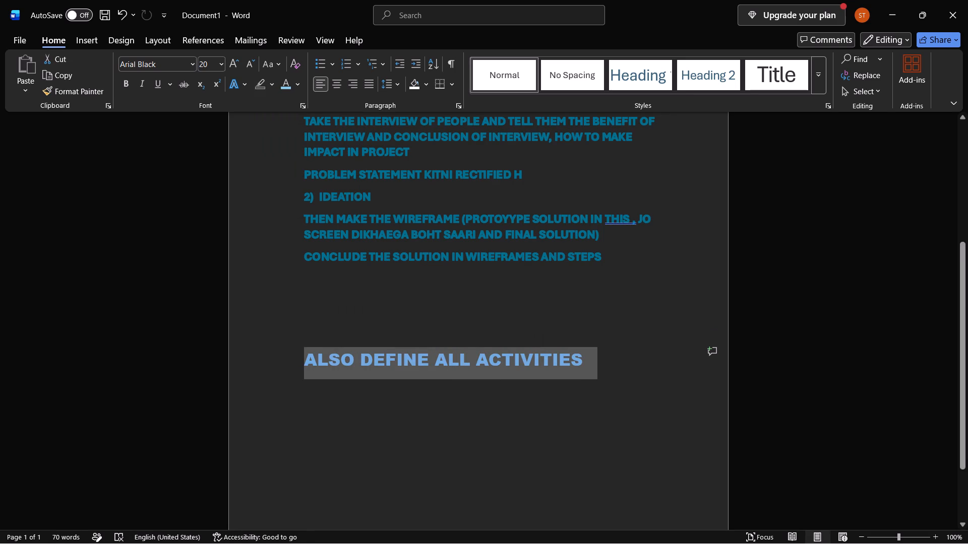
{"action": "left_click", "coordinate": [247, 86]}
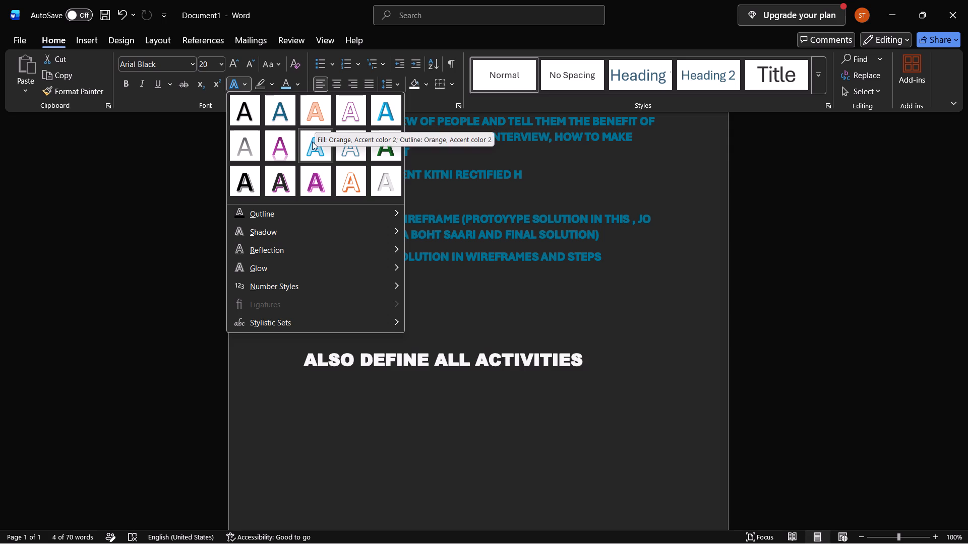
{"action": "left_click", "coordinate": [277, 145]}
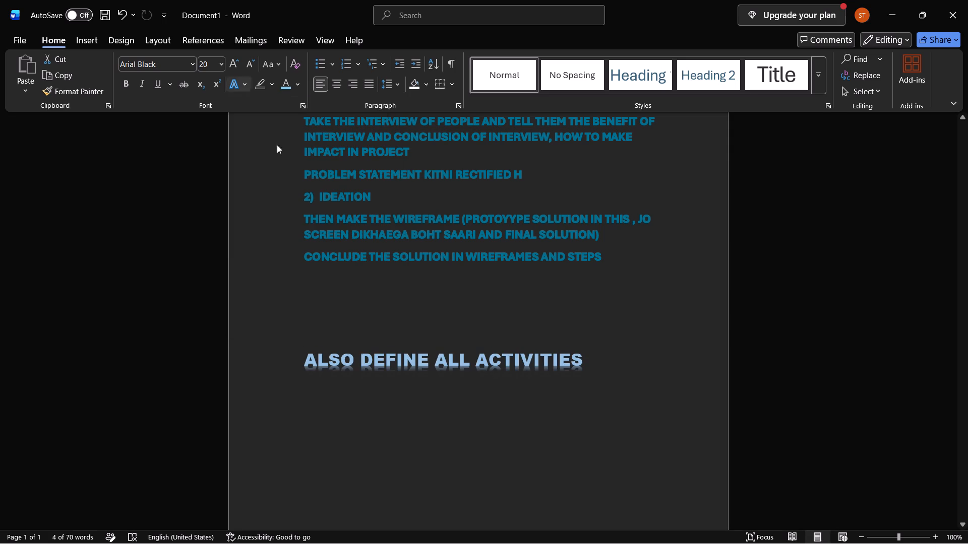
{"action": "left_click", "coordinate": [267, 286]}
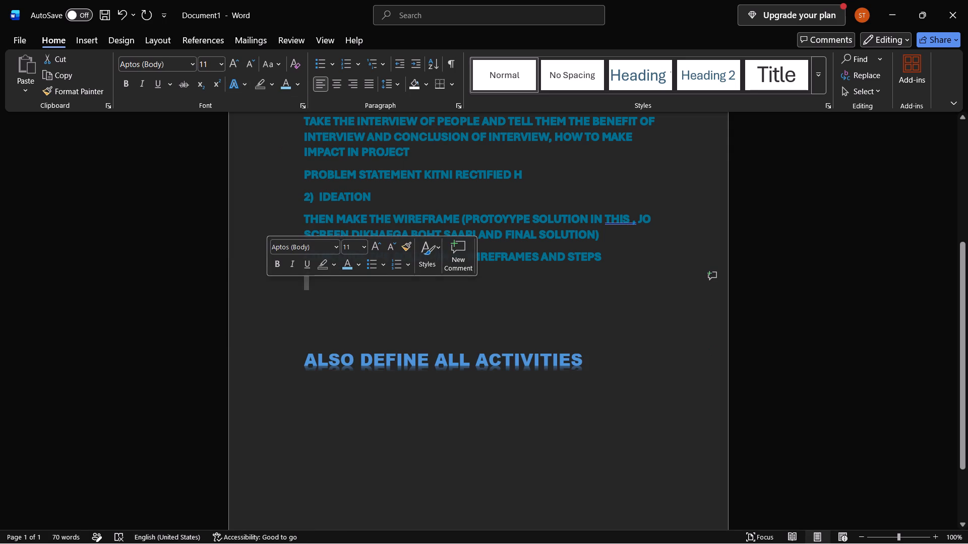
{"action": "left_click", "coordinate": [159, 313]}
{"action": "left_click", "coordinate": [808, 302]}
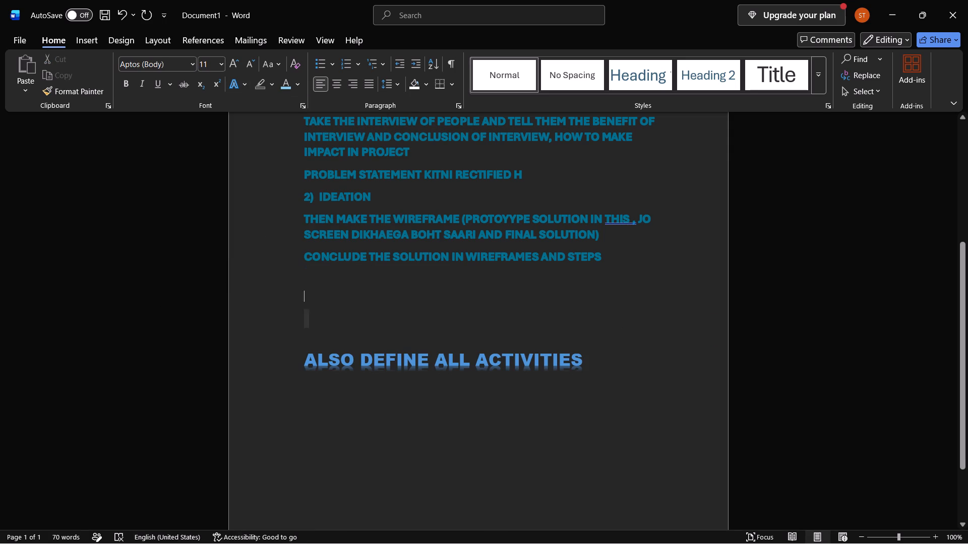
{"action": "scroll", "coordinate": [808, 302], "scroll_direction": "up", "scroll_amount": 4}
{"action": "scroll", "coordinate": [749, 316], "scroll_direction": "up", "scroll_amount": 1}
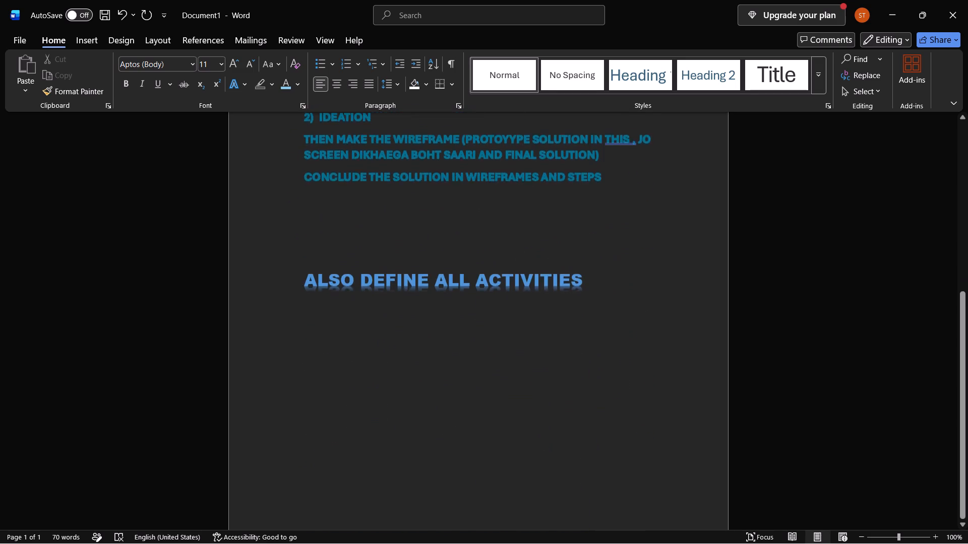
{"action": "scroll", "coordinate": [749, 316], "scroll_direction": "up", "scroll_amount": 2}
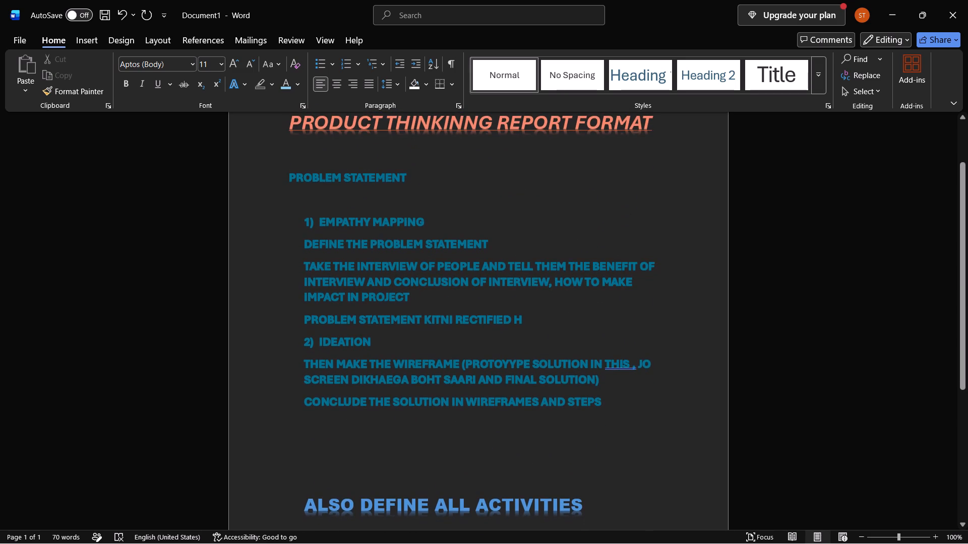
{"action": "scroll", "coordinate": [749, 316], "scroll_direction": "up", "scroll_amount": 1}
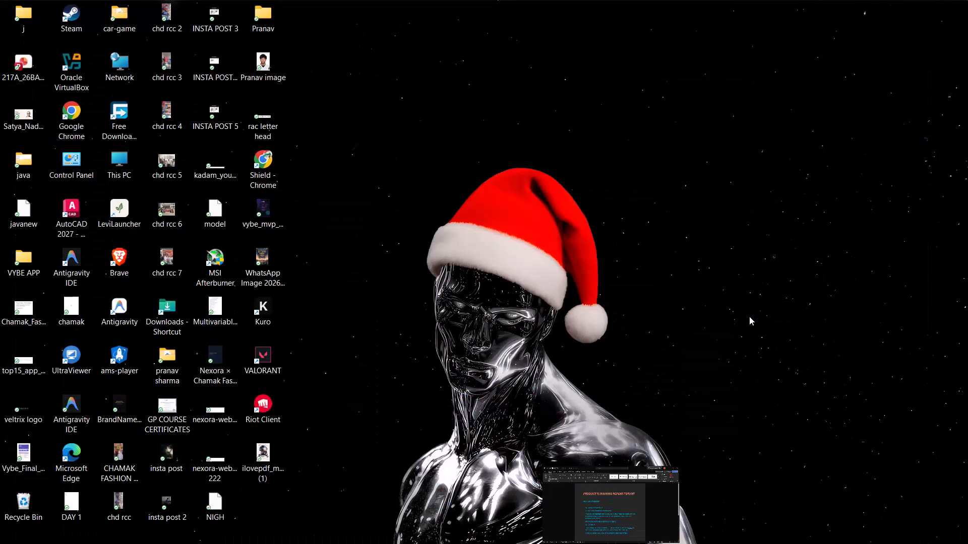
Switch to Google Chrome, open the byteXL website and log in to the student dashboard.
{"action": "type", "text": "CHJ"}
{"action": "key", "text": "Return"}
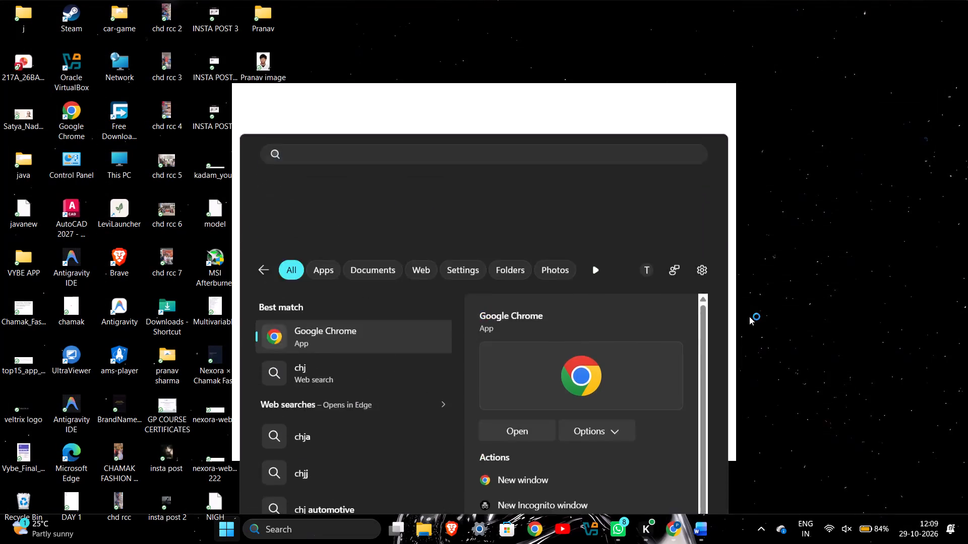
{"action": "left_click", "coordinate": [277, 402]}
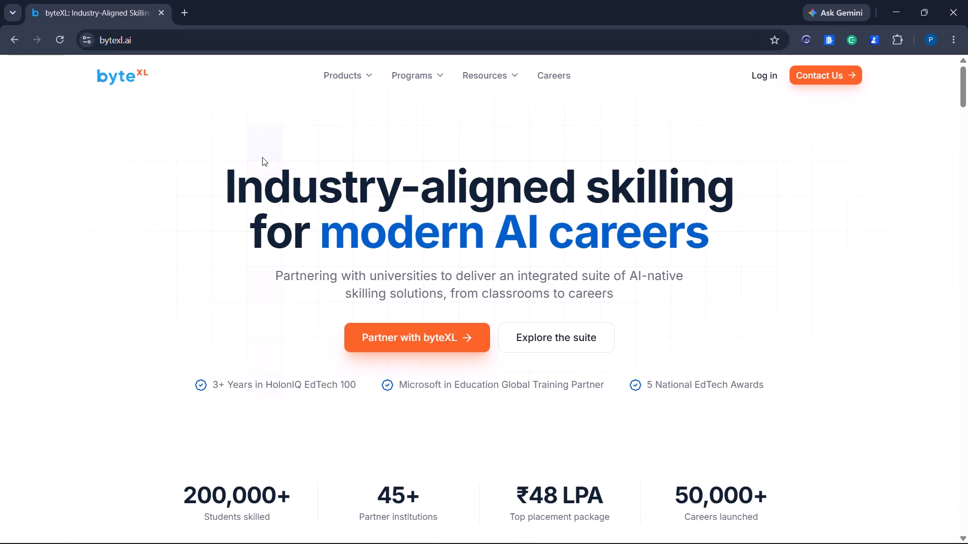
{"action": "left_click", "coordinate": [760, 72]}
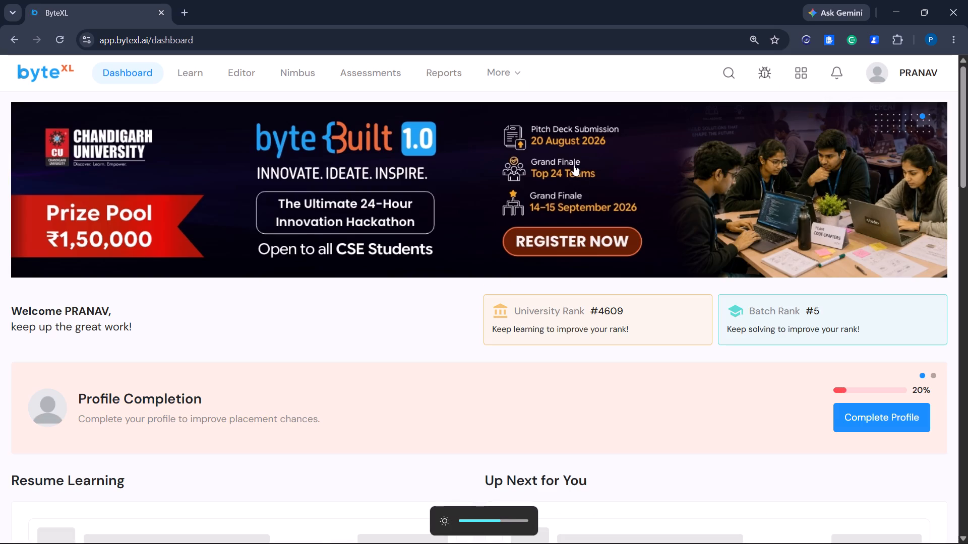
Look through the dashboard, view the "Fundamentals of Speaking" quiz and close it without answering.
{"action": "scroll", "coordinate": [616, 271], "scroll_direction": "down", "scroll_amount": 1}
{"action": "scroll", "coordinate": [616, 271], "scroll_direction": "up", "scroll_amount": 1}
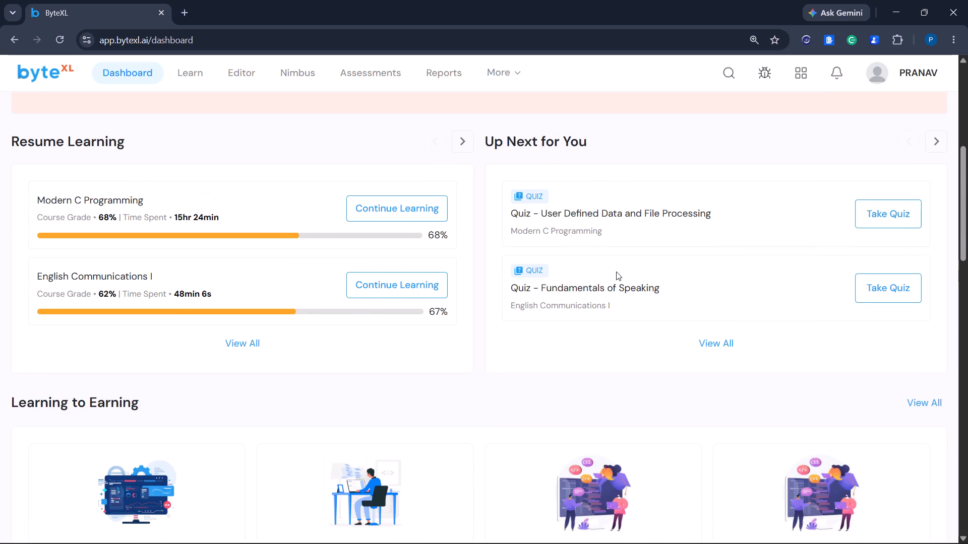
{"action": "scroll", "coordinate": [616, 271], "scroll_direction": "up", "scroll_amount": 2}
{"action": "scroll", "coordinate": [549, 353], "scroll_direction": "down", "scroll_amount": 1}
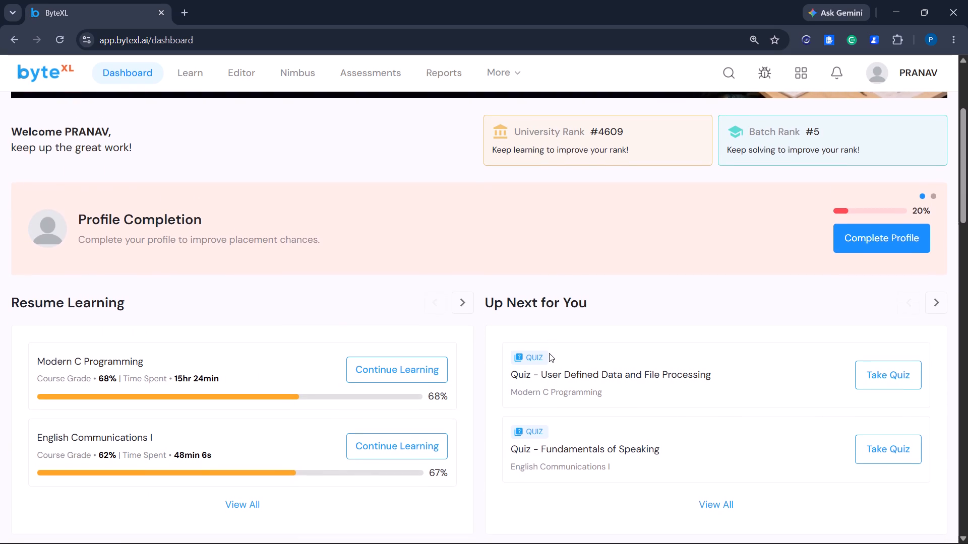
{"action": "scroll", "coordinate": [549, 353], "scroll_direction": "down", "scroll_amount": 1}
{"action": "scroll", "coordinate": [610, 296], "scroll_direction": "up", "scroll_amount": 1}
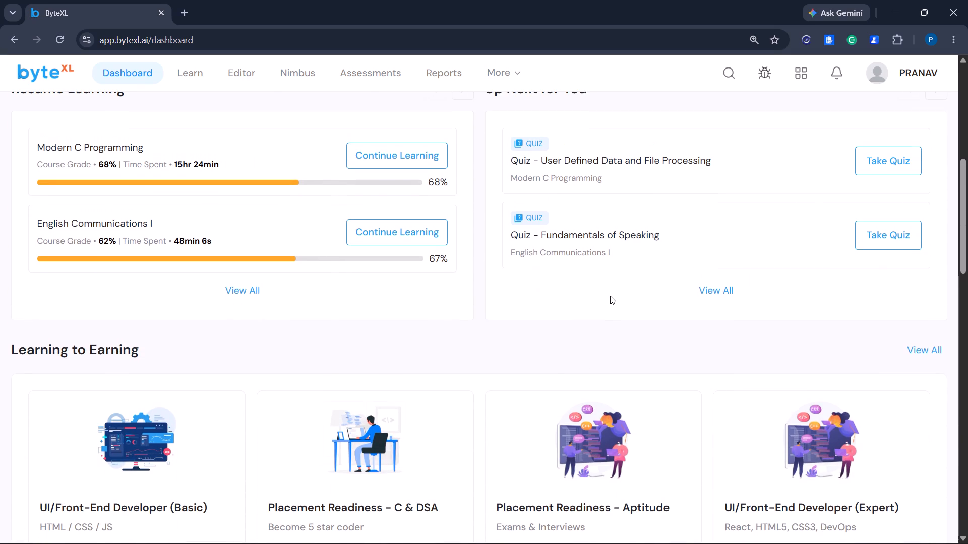
{"action": "scroll", "coordinate": [610, 296], "scroll_direction": "up", "scroll_amount": 1}
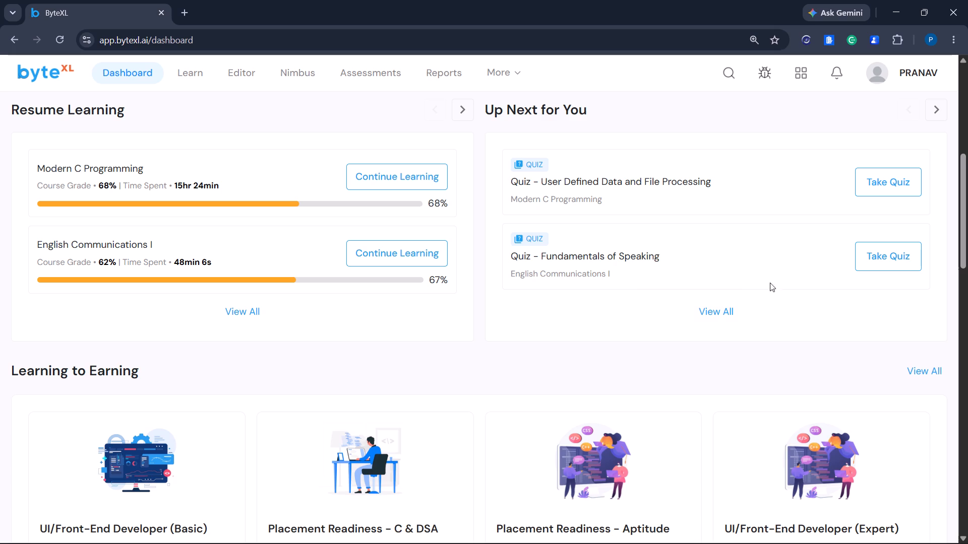
{"action": "left_click", "coordinate": [894, 248]}
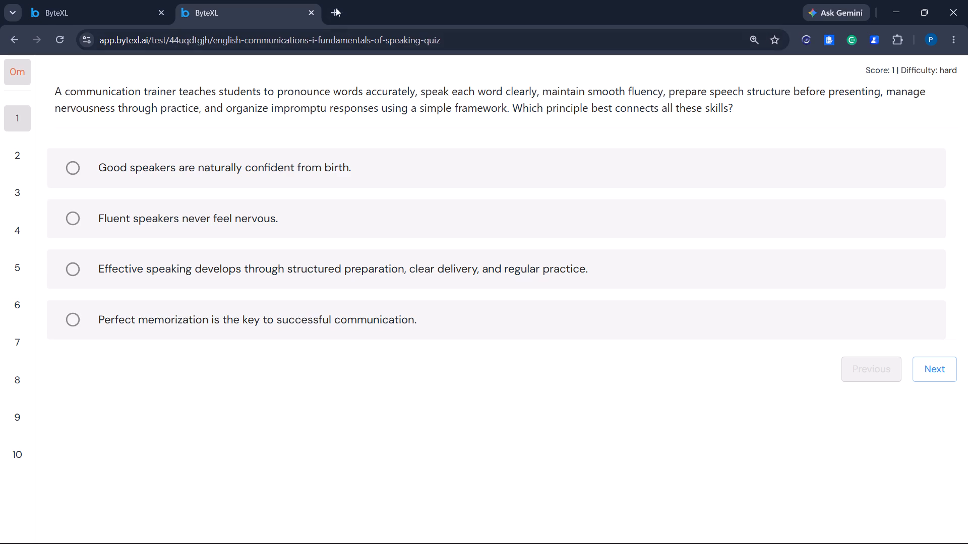
{"action": "left_click", "coordinate": [310, 9]}
View the complete "Up Next for You" list of pending items and return to the dashboard.
{"action": "scroll", "coordinate": [441, 181], "scroll_direction": "up", "scroll_amount": 7}
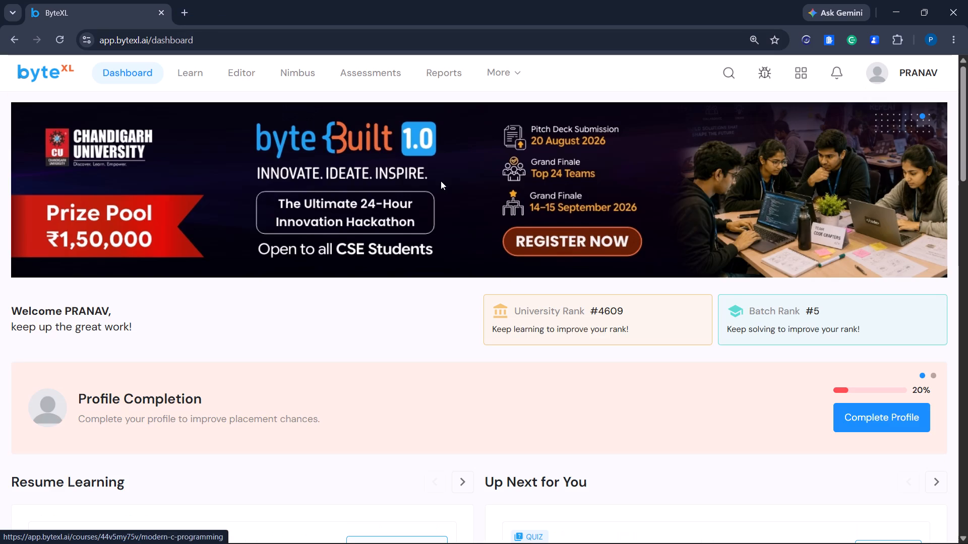
{"action": "scroll", "coordinate": [441, 181], "scroll_direction": "down", "scroll_amount": 3}
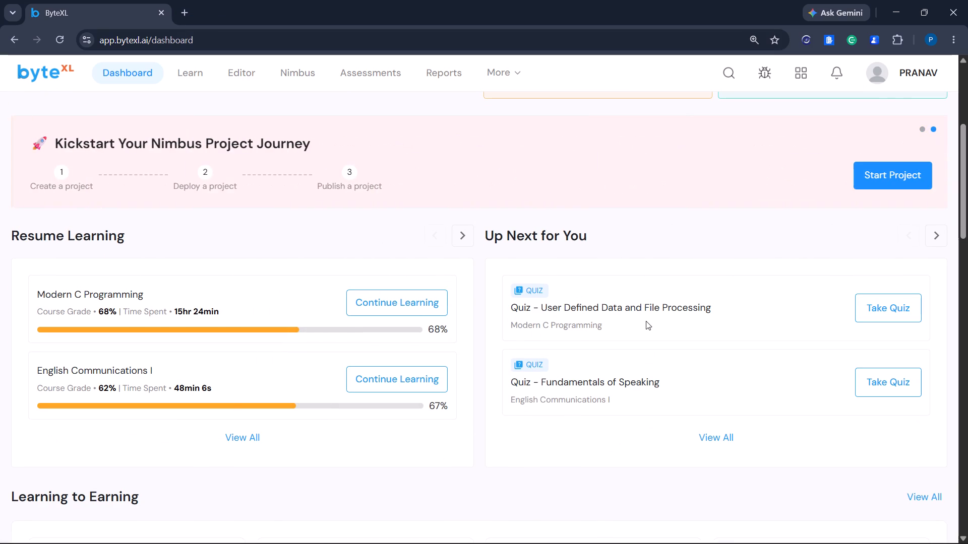
{"action": "left_click", "coordinate": [721, 443]}
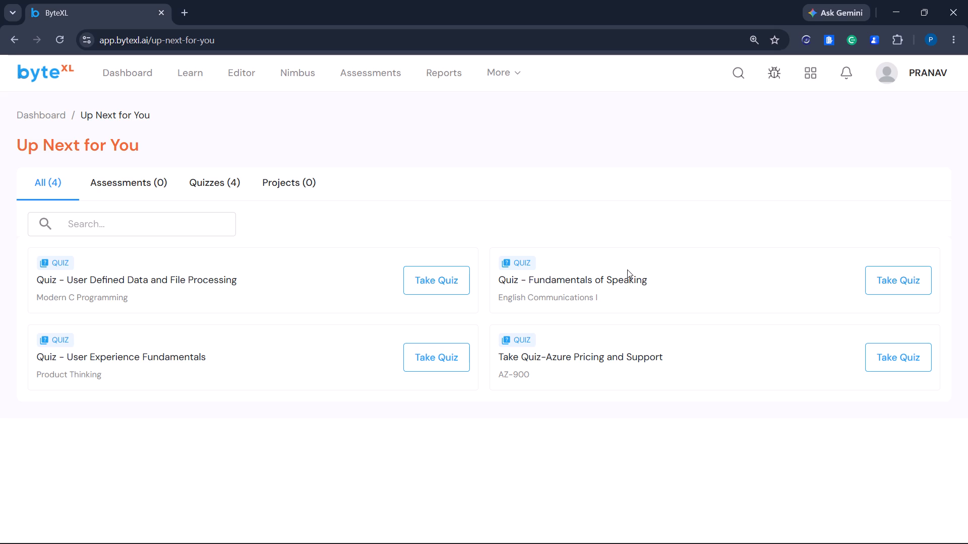
{"action": "scroll", "coordinate": [607, 261], "scroll_direction": "up", "scroll_amount": 4}
{"action": "left_click", "coordinate": [136, 74]}
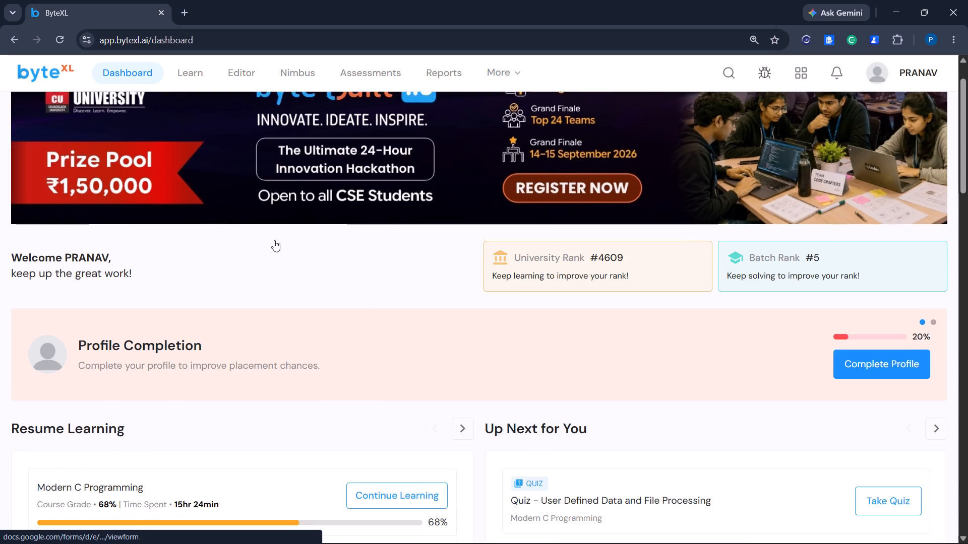
{"action": "scroll", "coordinate": [274, 240], "scroll_direction": "down", "scroll_amount": 1}
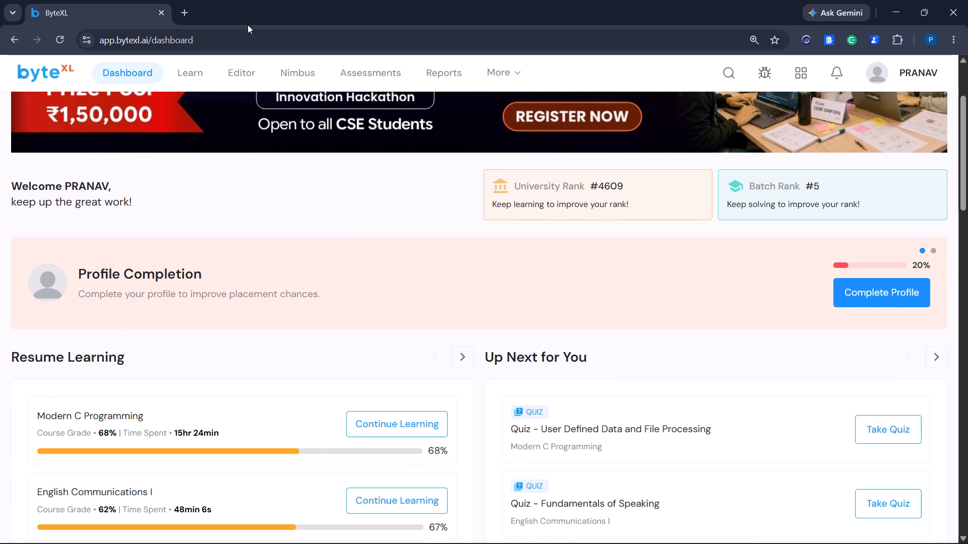
Open the student report and examine its overview scores, batch ranking and progress chart.
{"action": "left_click", "coordinate": [429, 71]}
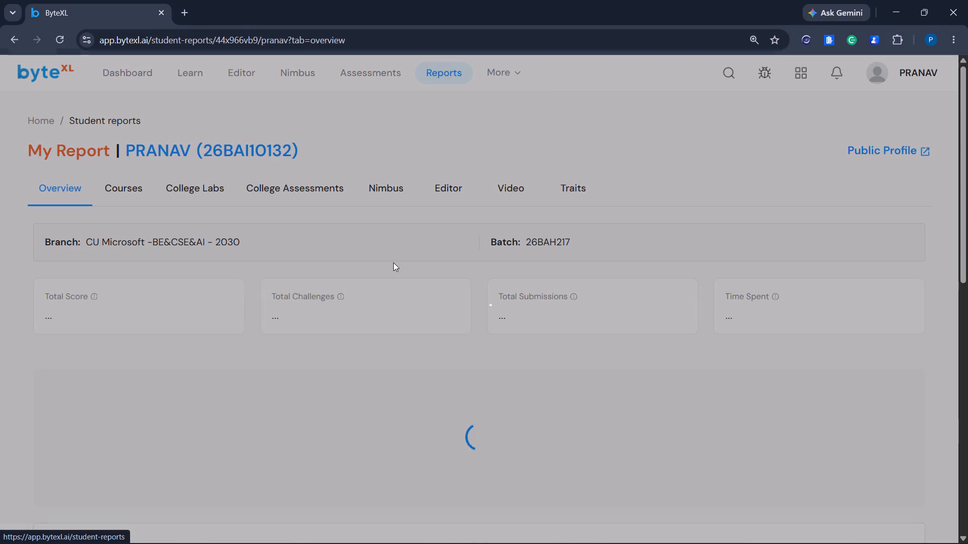
{"action": "scroll", "coordinate": [338, 317], "scroll_direction": "down", "scroll_amount": 2}
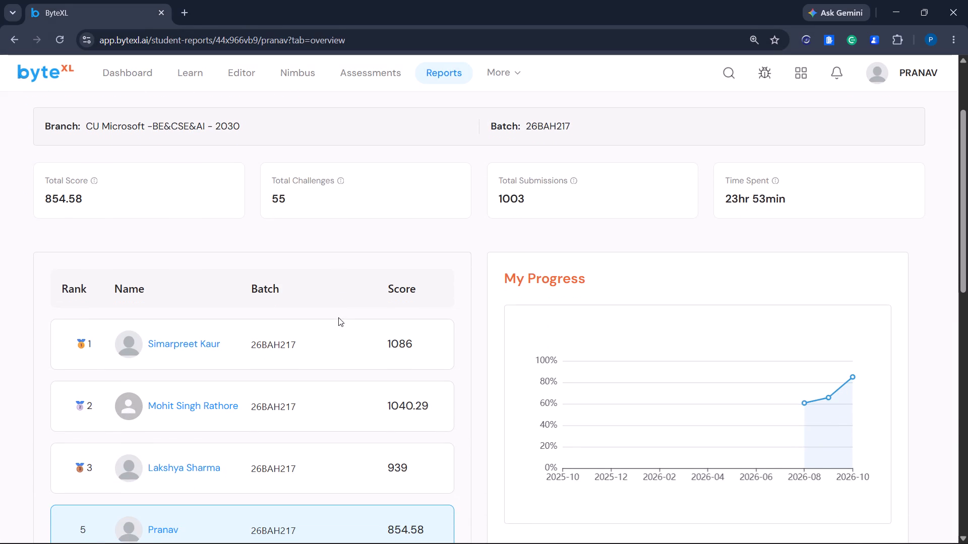
{"action": "scroll", "coordinate": [338, 317], "scroll_direction": "down", "scroll_amount": 1}
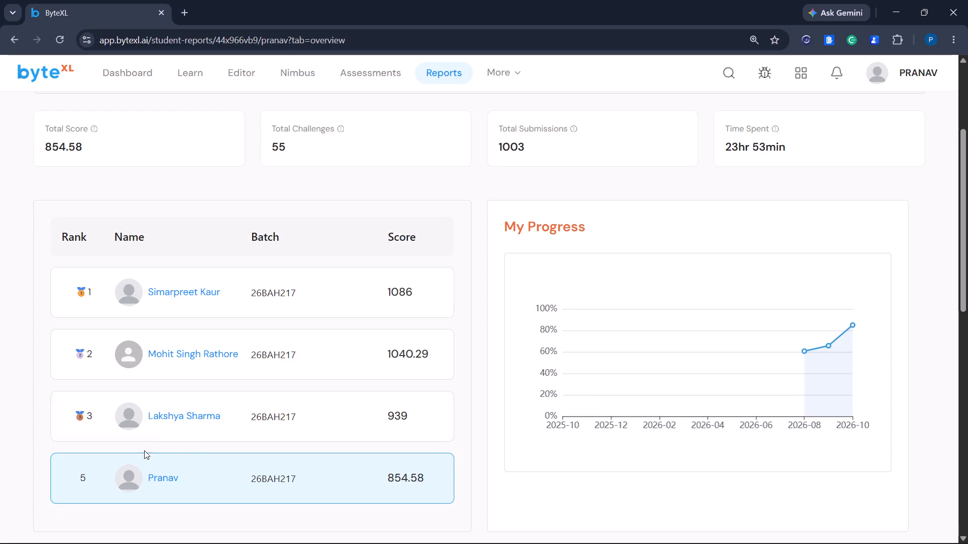
Open the student's own public profile from the batch ranking and examine its achievements, learning journey and activity calendar.
{"action": "left_click", "coordinate": [165, 484]}
{"action": "left_click", "coordinate": [166, 477]}
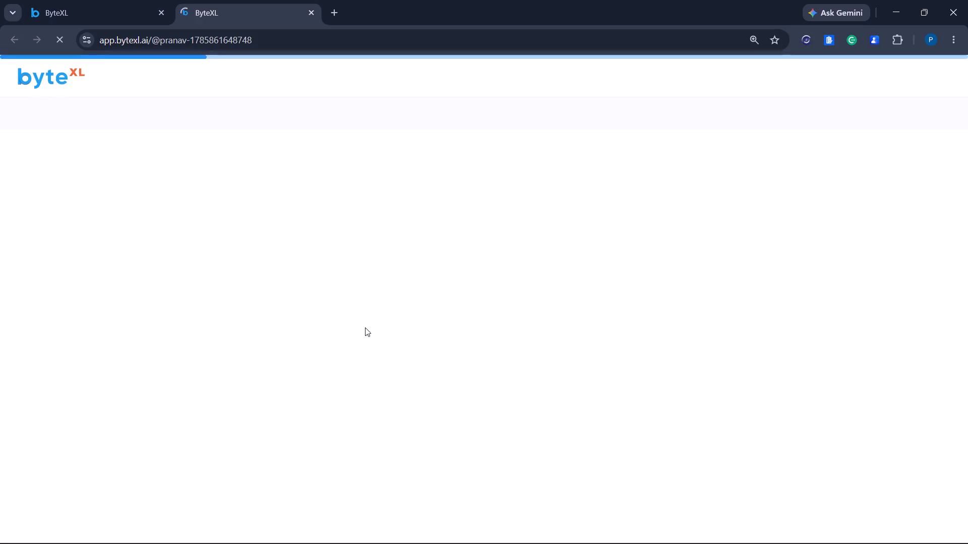
{"action": "scroll", "coordinate": [365, 327], "scroll_direction": "down", "scroll_amount": 2}
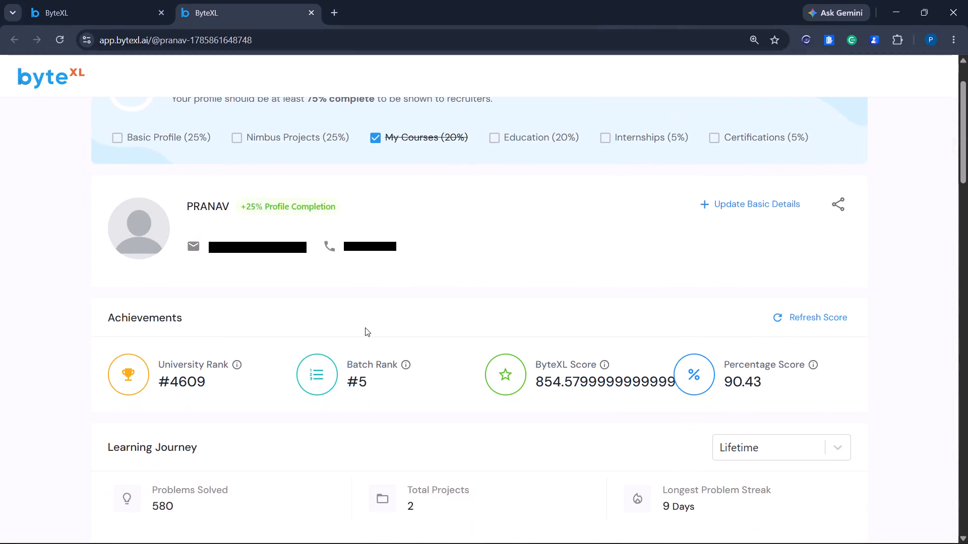
{"action": "scroll", "coordinate": [365, 327], "scroll_direction": "down", "scroll_amount": 2}
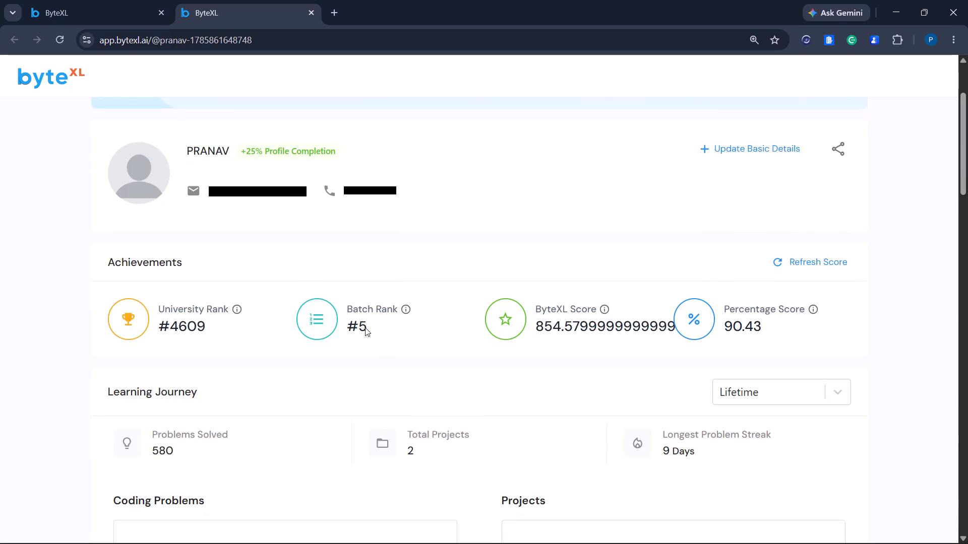
{"action": "scroll", "coordinate": [365, 327], "scroll_direction": "down", "scroll_amount": 6}
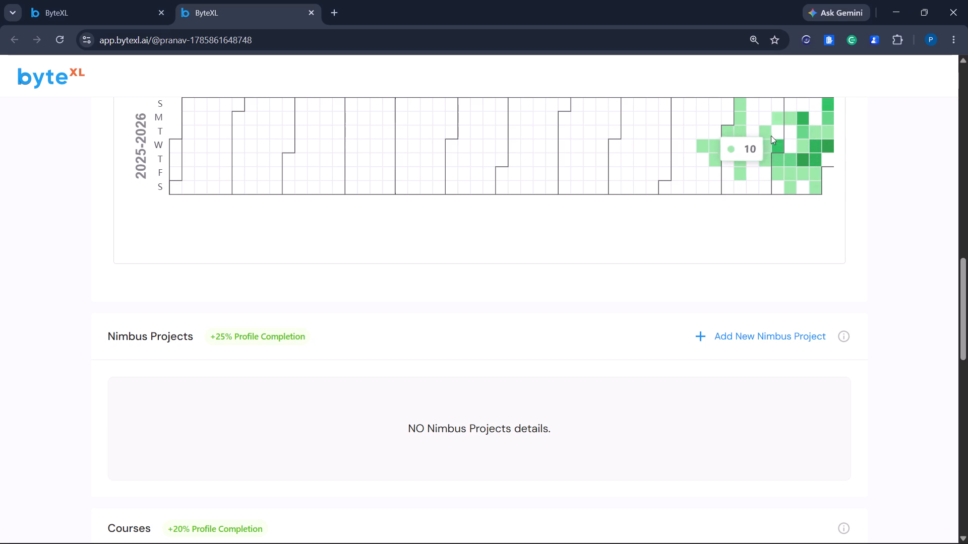
{"action": "scroll", "coordinate": [763, 140], "scroll_direction": "down", "scroll_amount": 1}
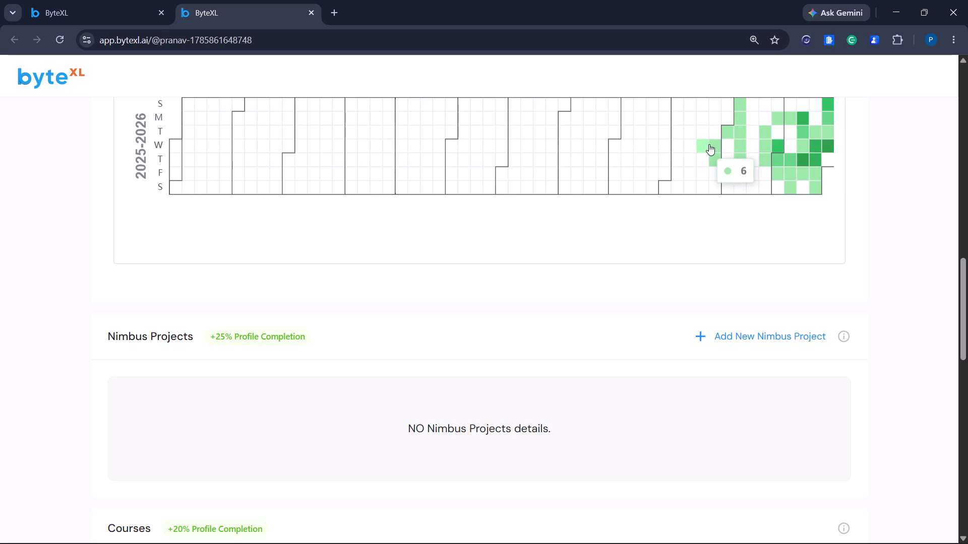
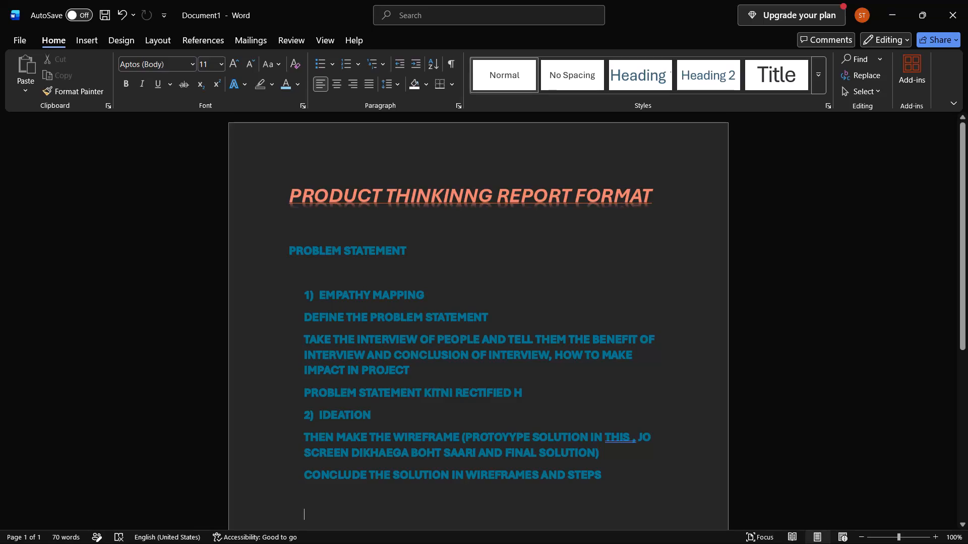
In Word, view the product thinking report in Read Mode and return to the editable page layout.
{"action": "left_click", "coordinate": [794, 542]}
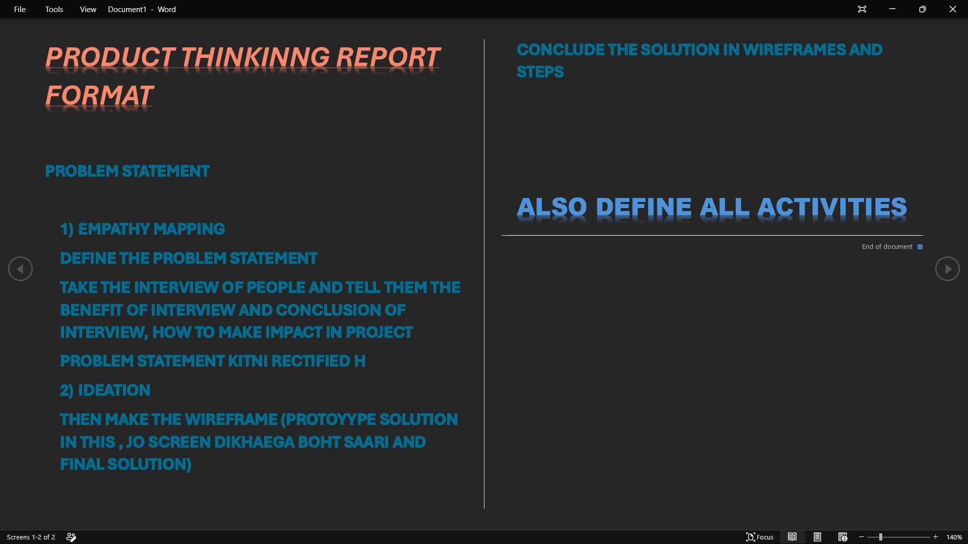
{"action": "left_click", "coordinate": [786, 534]}
{"action": "key", "text": "Escape"}
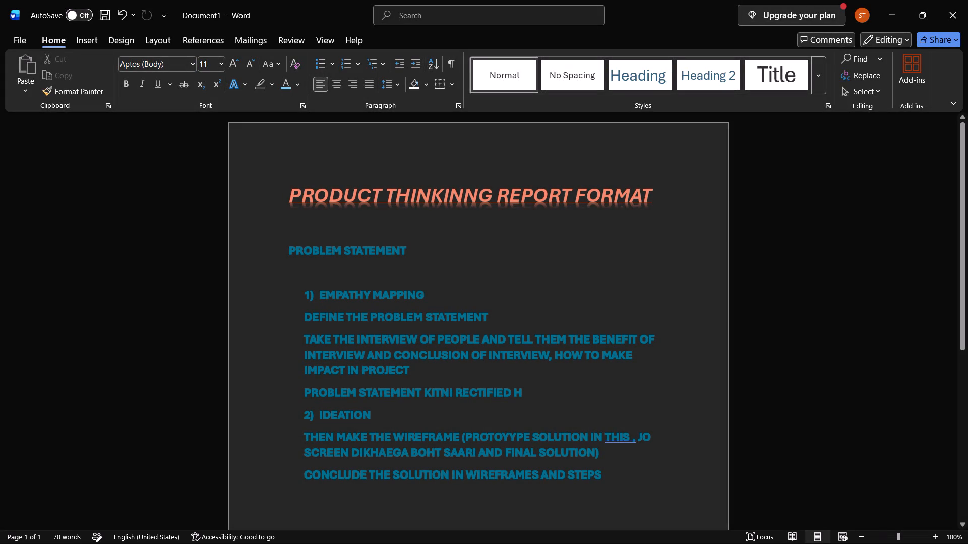
Save the document as "PRODUCT THINKINNG REPORT FORMAT" in the personal OneDrive Documents folder and dismiss the automatic saving tip.
{"action": "key", "text": "ctrl+s"}
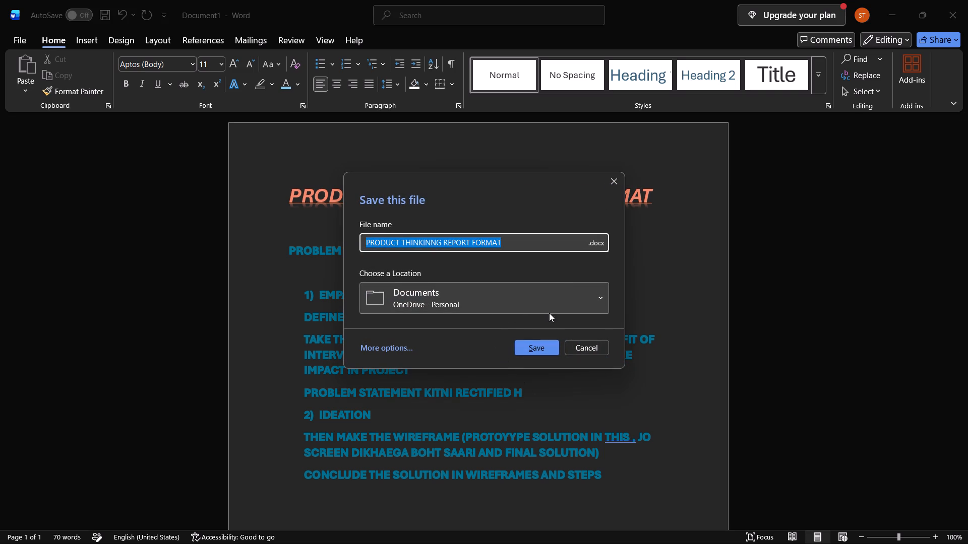
{"action": "left_click", "coordinate": [520, 347]}
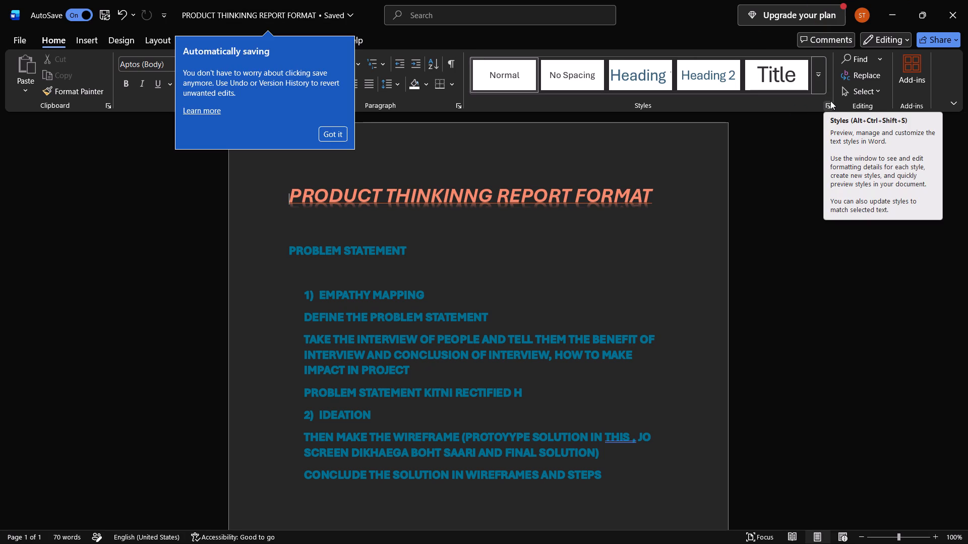
{"action": "left_click", "coordinate": [334, 133]}
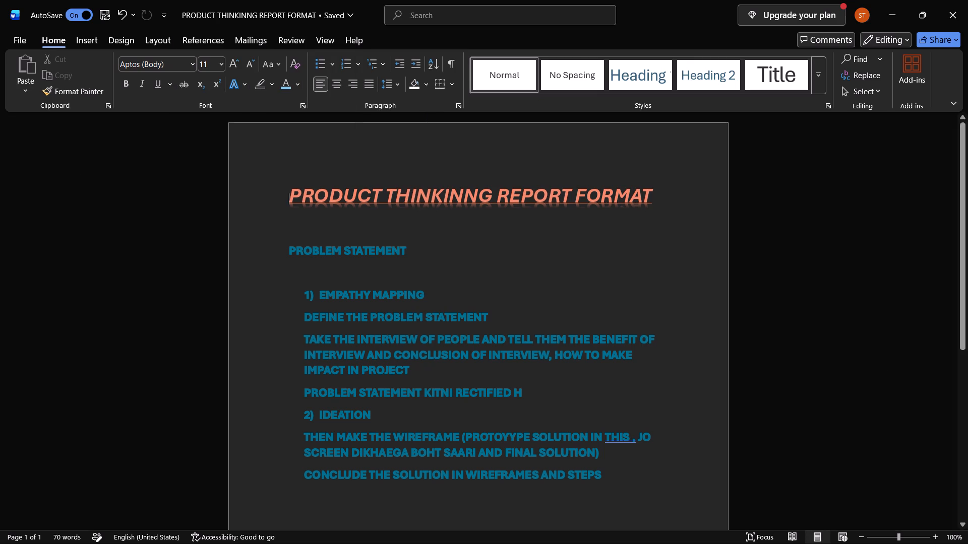